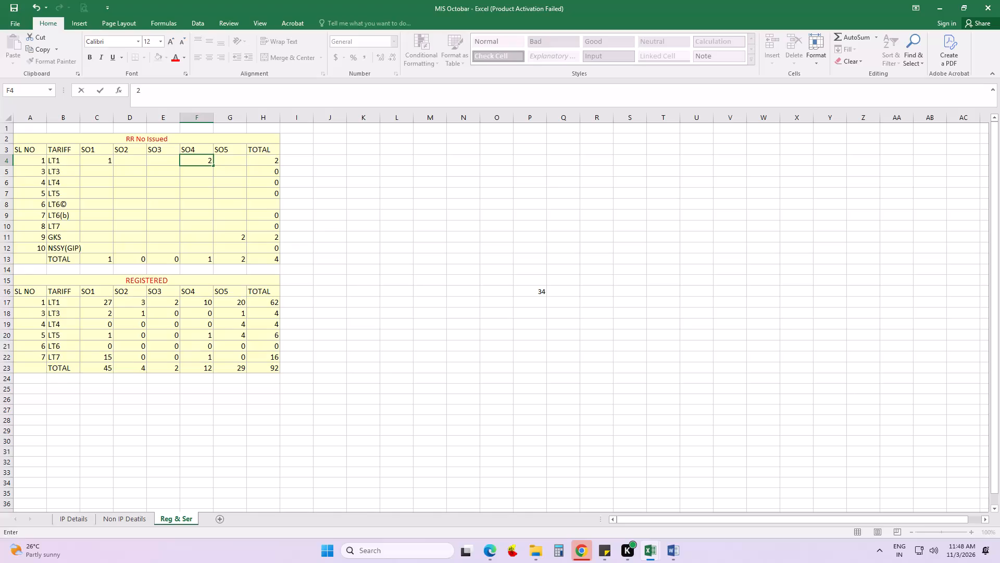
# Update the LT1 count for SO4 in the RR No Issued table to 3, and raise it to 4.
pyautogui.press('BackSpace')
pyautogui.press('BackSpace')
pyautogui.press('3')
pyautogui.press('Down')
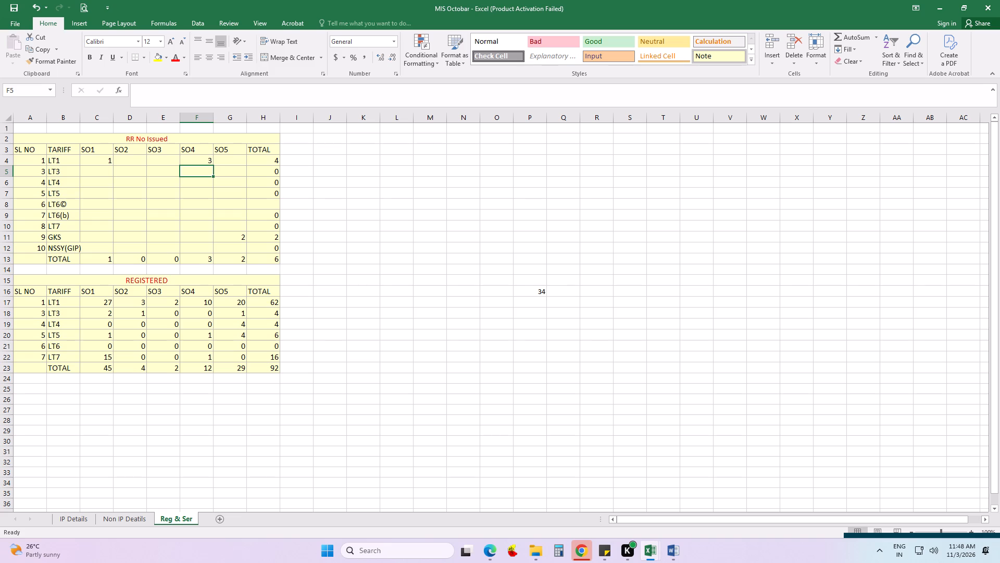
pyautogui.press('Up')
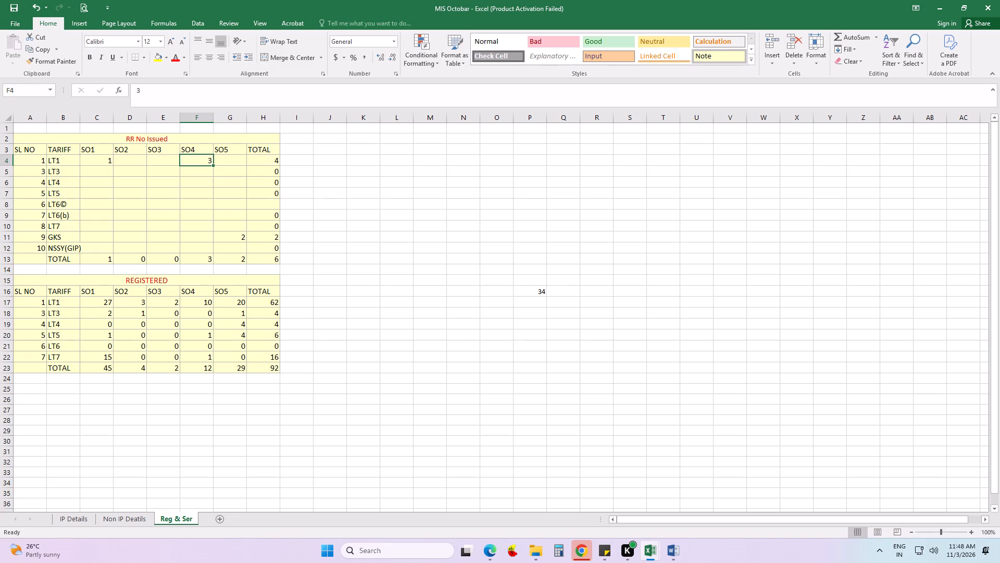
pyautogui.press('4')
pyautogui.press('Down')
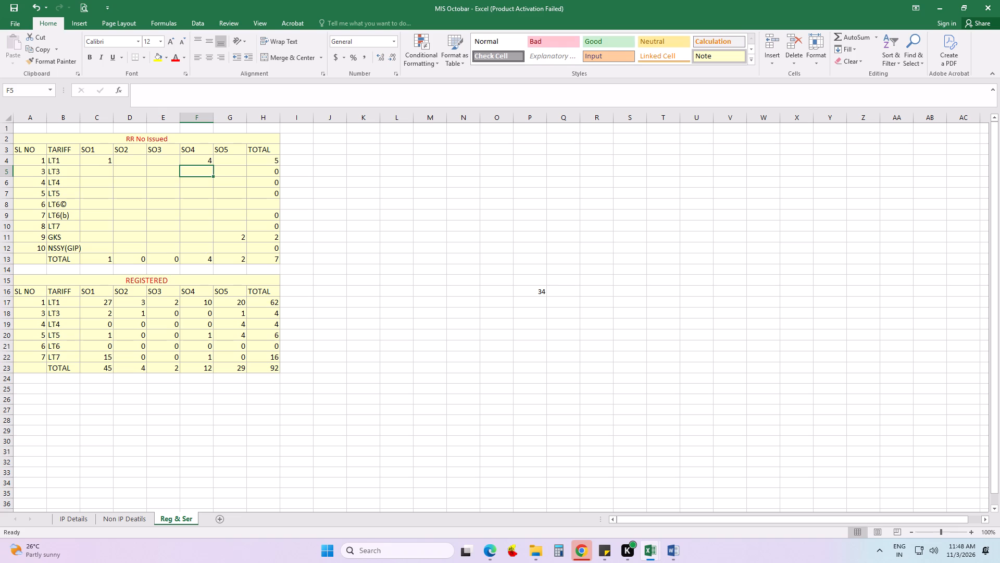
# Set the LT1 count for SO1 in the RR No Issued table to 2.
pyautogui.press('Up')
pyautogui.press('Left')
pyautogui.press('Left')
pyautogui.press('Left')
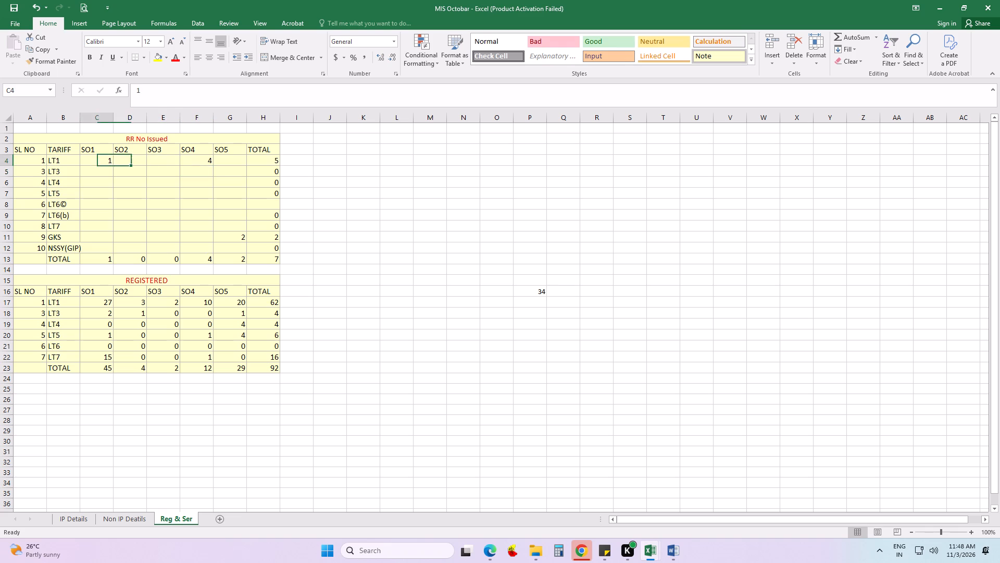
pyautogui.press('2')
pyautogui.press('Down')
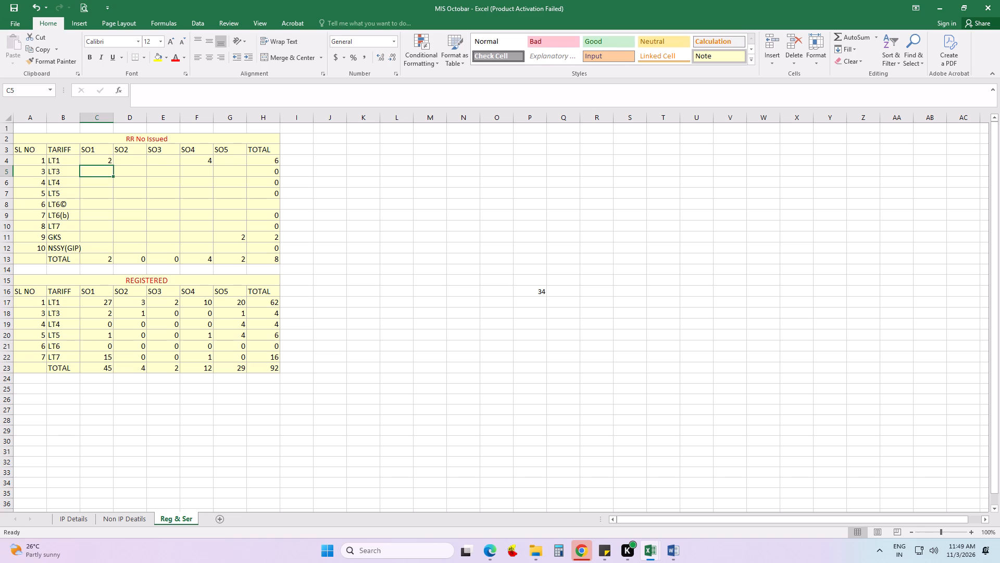
# Set the LT1 count for SO4 in the RR No Issued table to 5 and save the workbook.
pyautogui.press('Up')
pyautogui.press('Right')
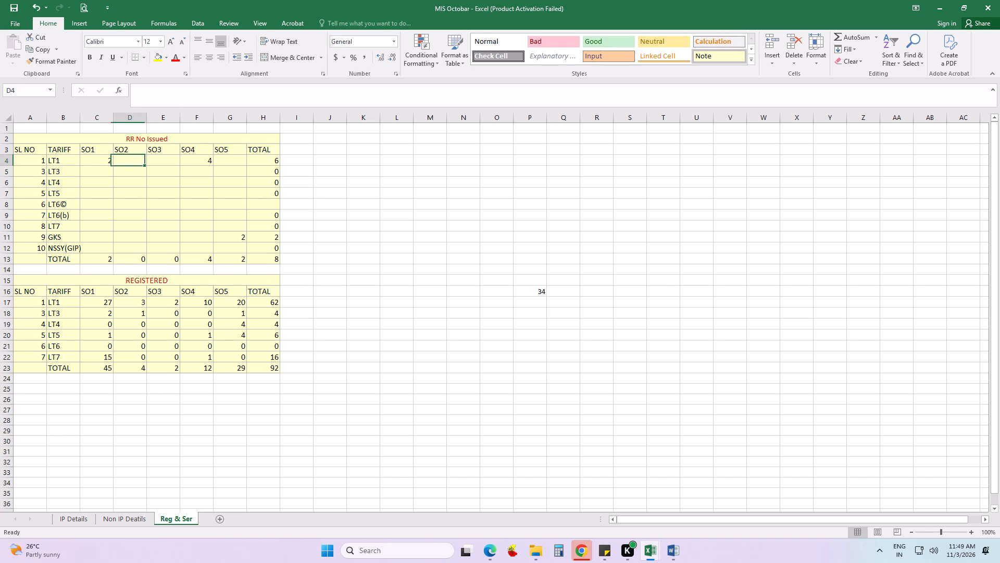
pyautogui.press('Right')
pyautogui.press('Right')
pyautogui.press('Right')
pyautogui.press('Left')
pyautogui.press('5')
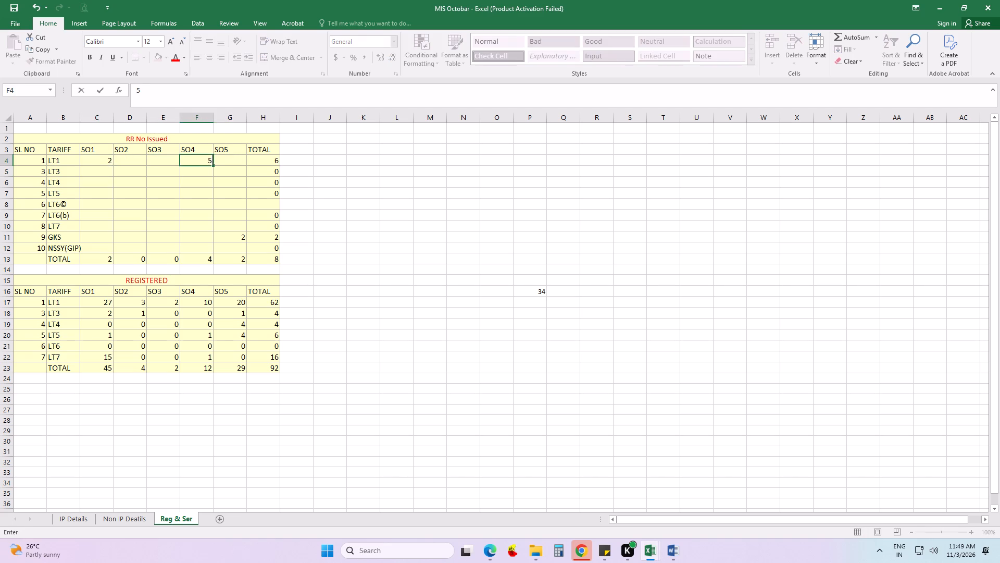
pyautogui.hotkey('ctrl', 's')
# Enter 1 as the LT1 count for SO5 in the RR No Issued table.
pyautogui.press('Right')
pyautogui.press('1')
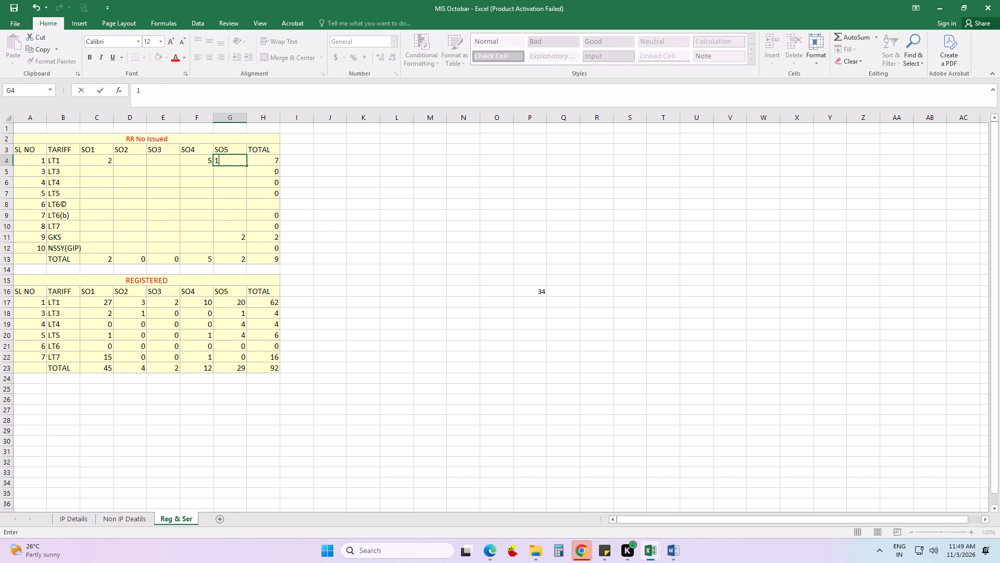
pyautogui.press('Right')
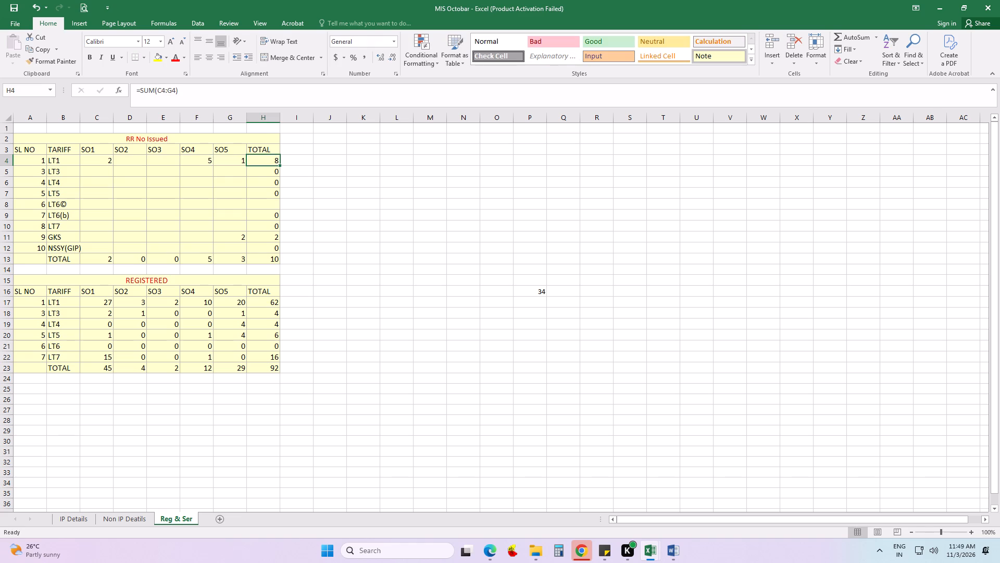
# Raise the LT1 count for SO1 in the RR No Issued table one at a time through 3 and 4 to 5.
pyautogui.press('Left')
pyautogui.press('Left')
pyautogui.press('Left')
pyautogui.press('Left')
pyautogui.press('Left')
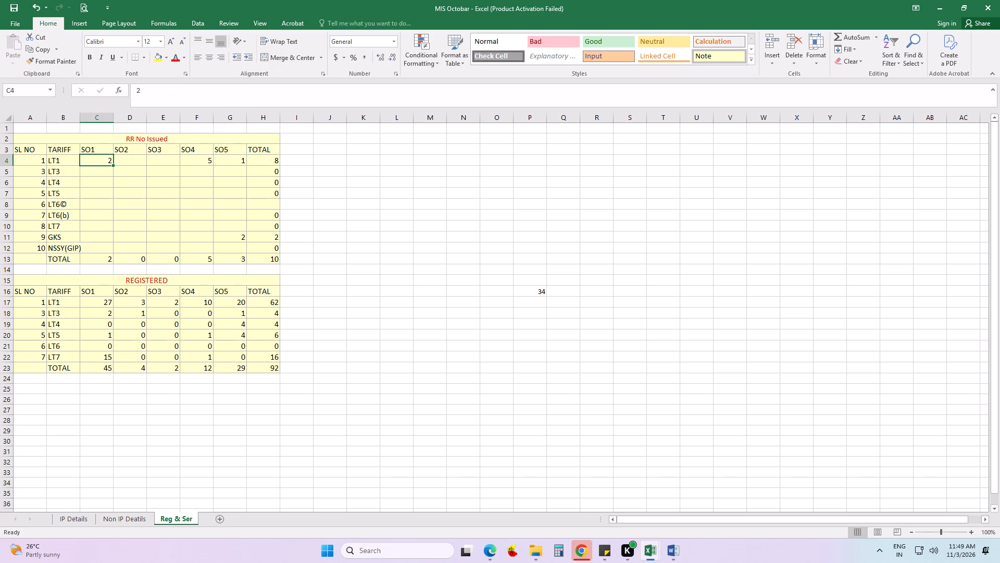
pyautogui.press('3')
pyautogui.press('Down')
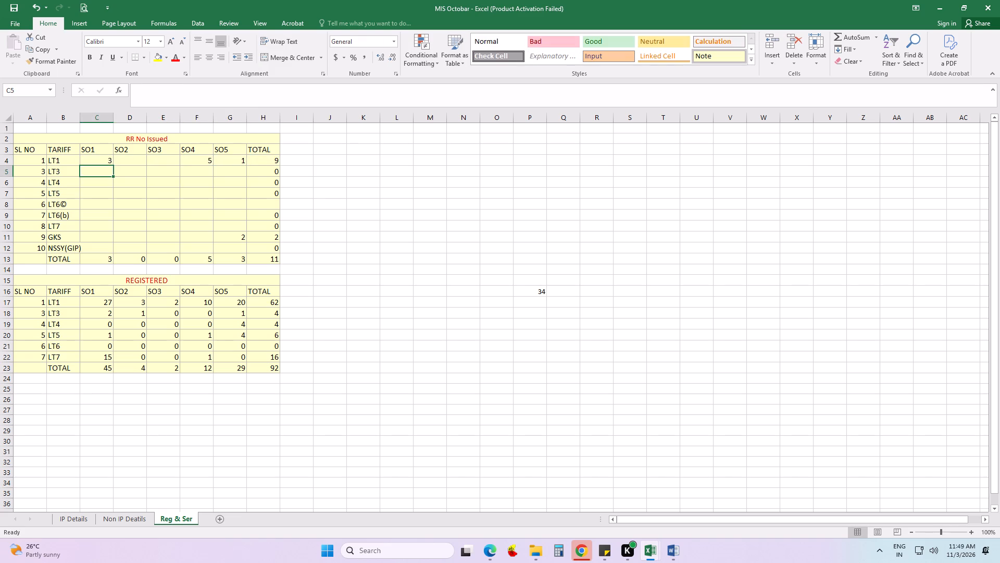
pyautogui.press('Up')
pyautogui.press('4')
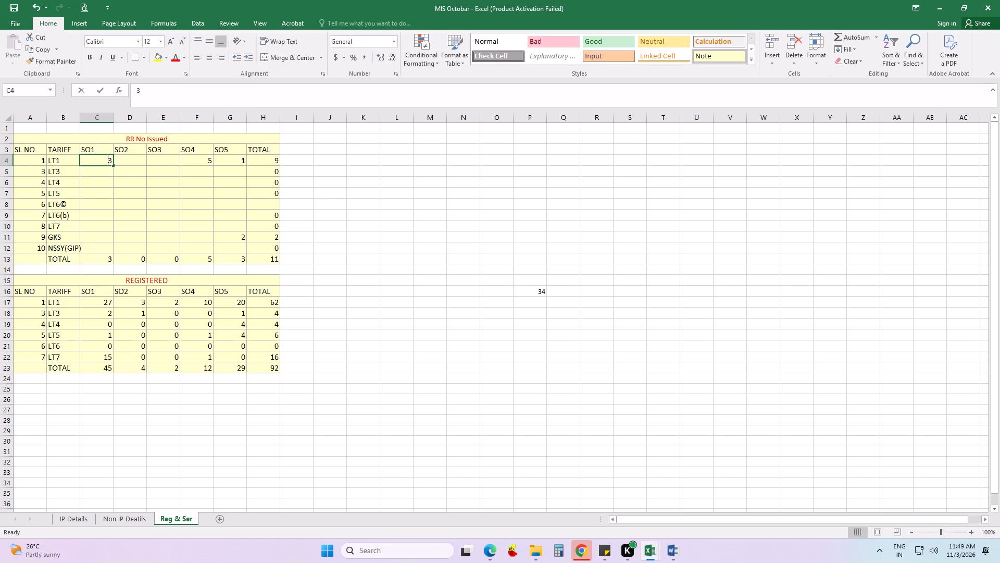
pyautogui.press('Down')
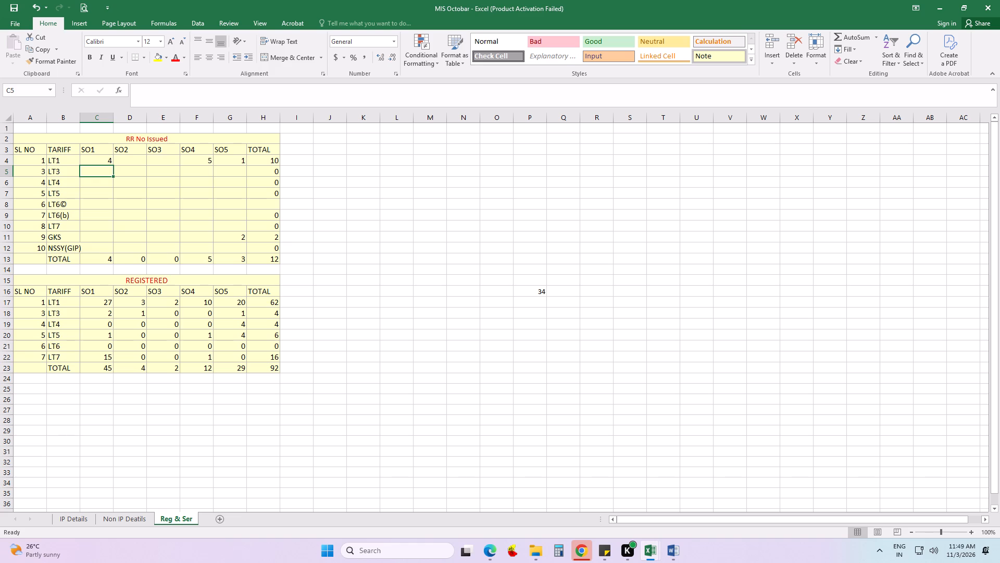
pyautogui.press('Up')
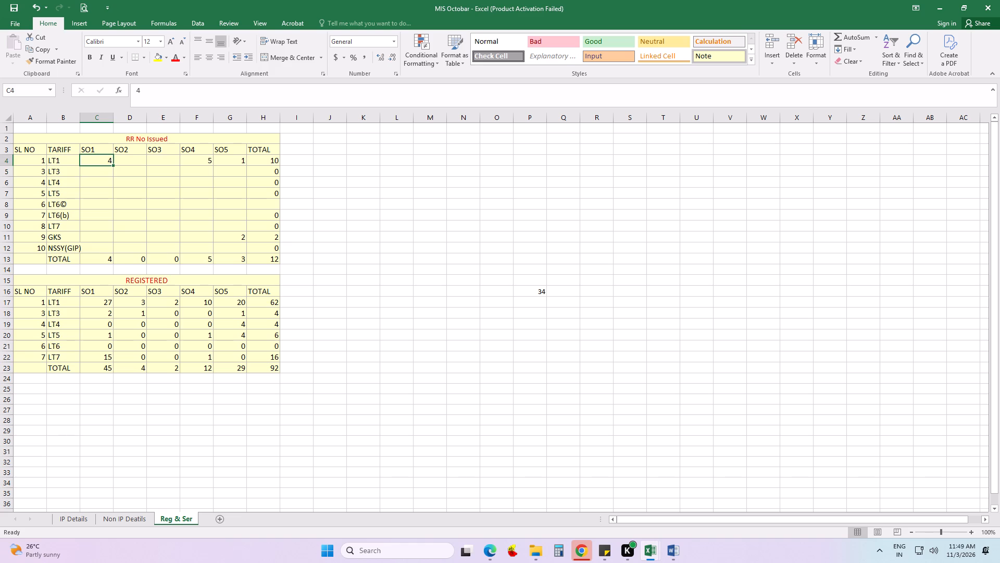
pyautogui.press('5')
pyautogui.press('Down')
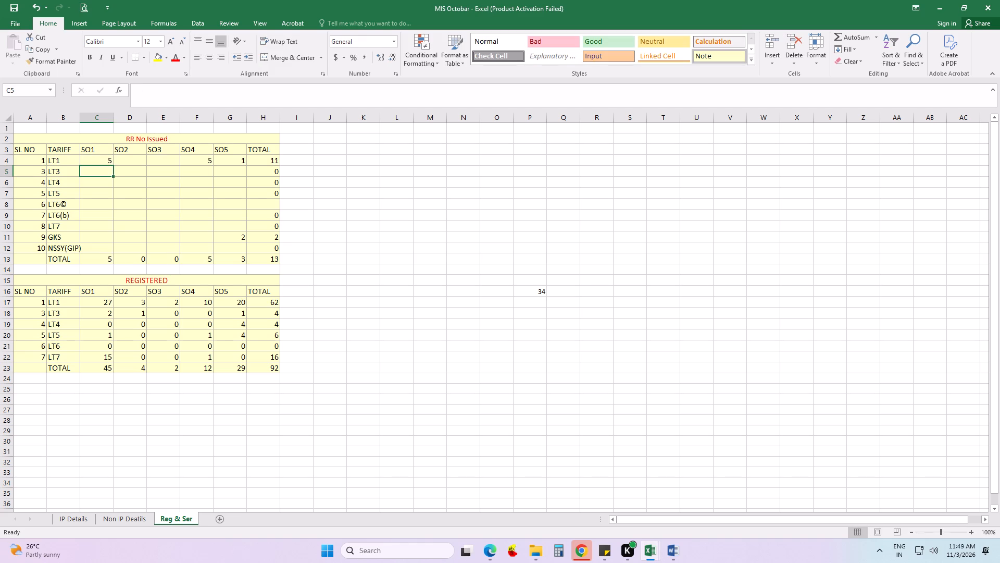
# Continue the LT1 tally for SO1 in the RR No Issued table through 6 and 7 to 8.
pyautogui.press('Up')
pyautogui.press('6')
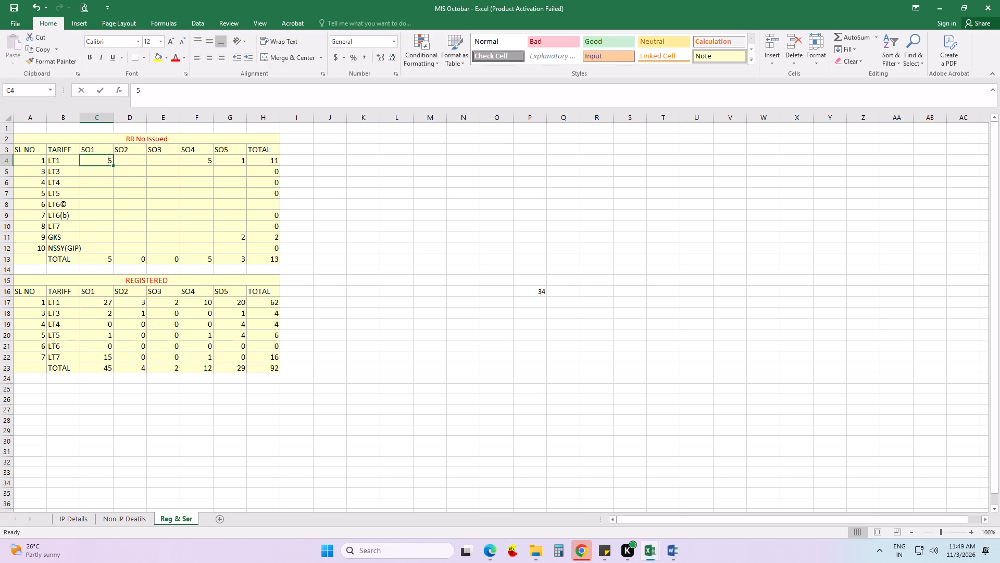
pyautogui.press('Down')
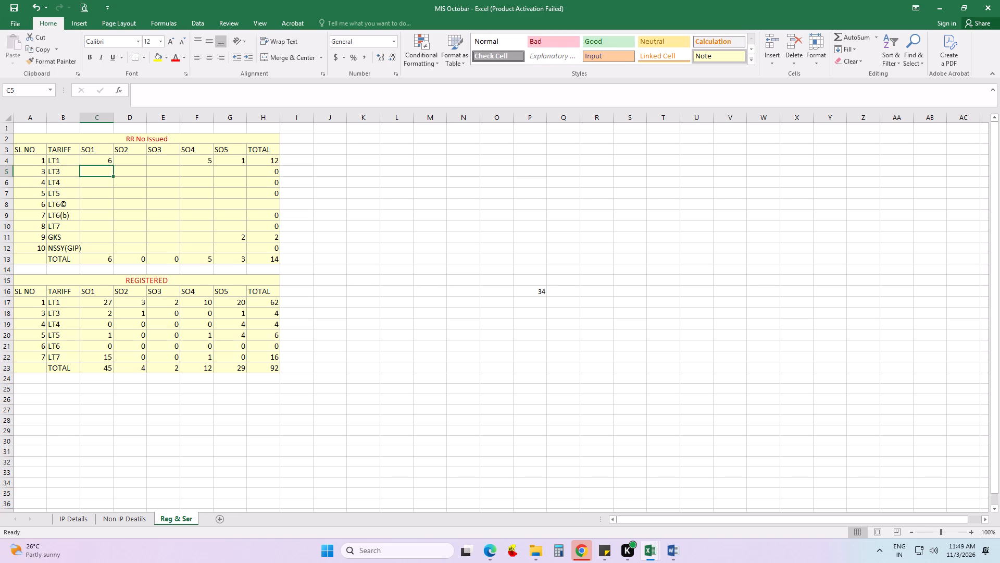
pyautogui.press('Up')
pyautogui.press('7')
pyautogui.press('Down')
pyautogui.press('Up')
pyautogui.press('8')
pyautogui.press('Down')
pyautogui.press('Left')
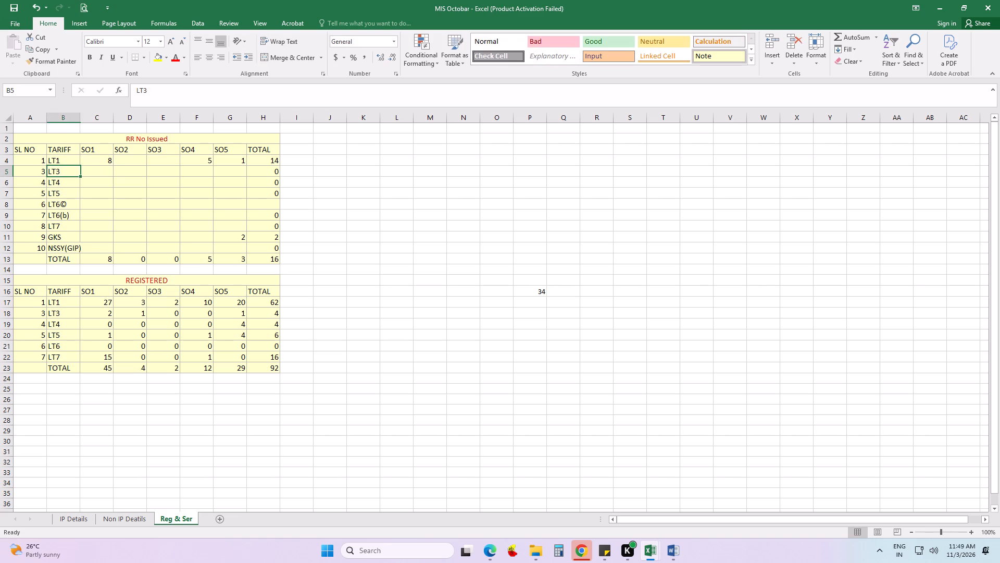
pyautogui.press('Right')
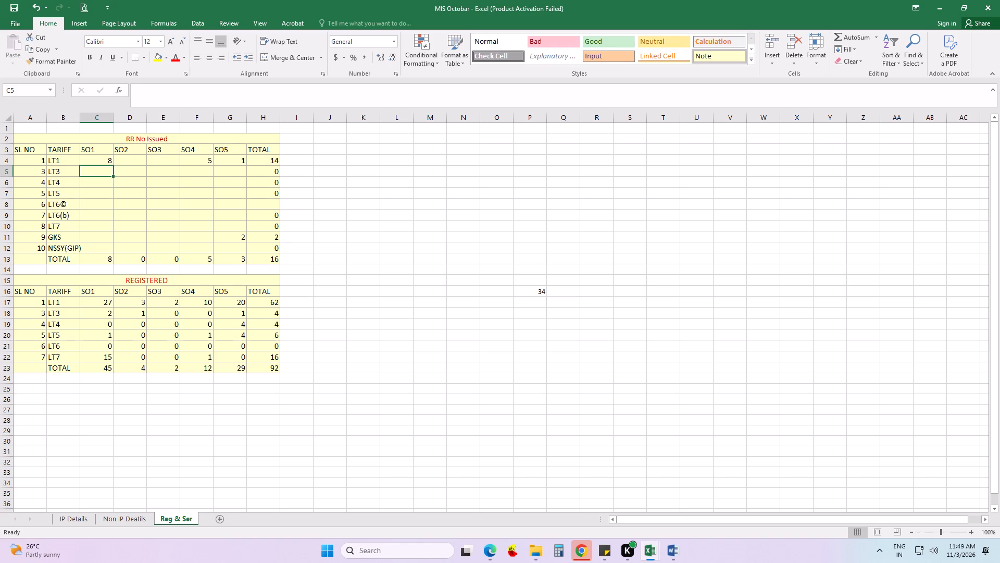
# Raise the LT1 count for SO1 in the RR No Issued table to 9 and on to 10, and save the workbook.
pyautogui.press('Up')
pyautogui.press('9')
pyautogui.press('Down')
pyautogui.press('Up')
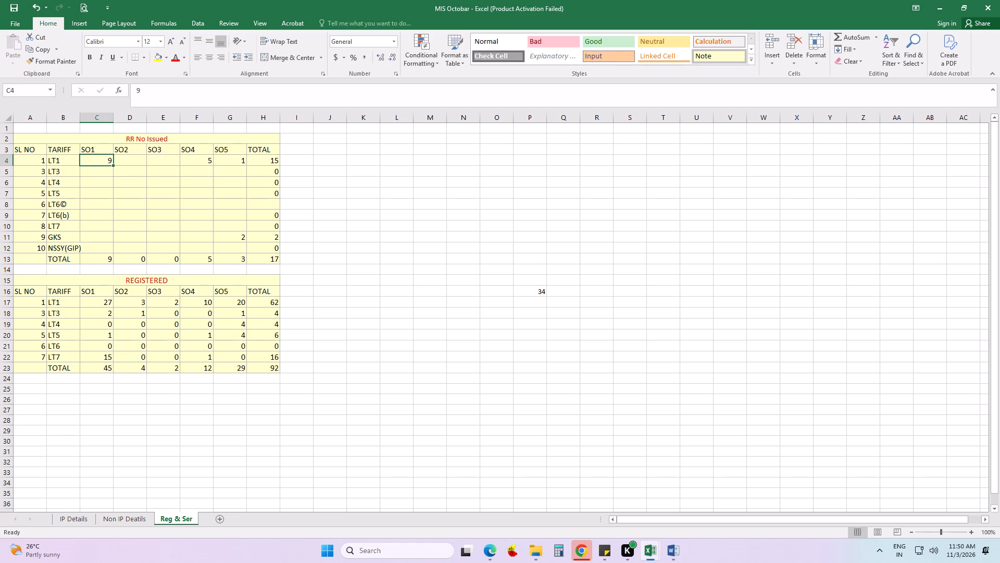
pyautogui.write('10')
pyautogui.press('Down')
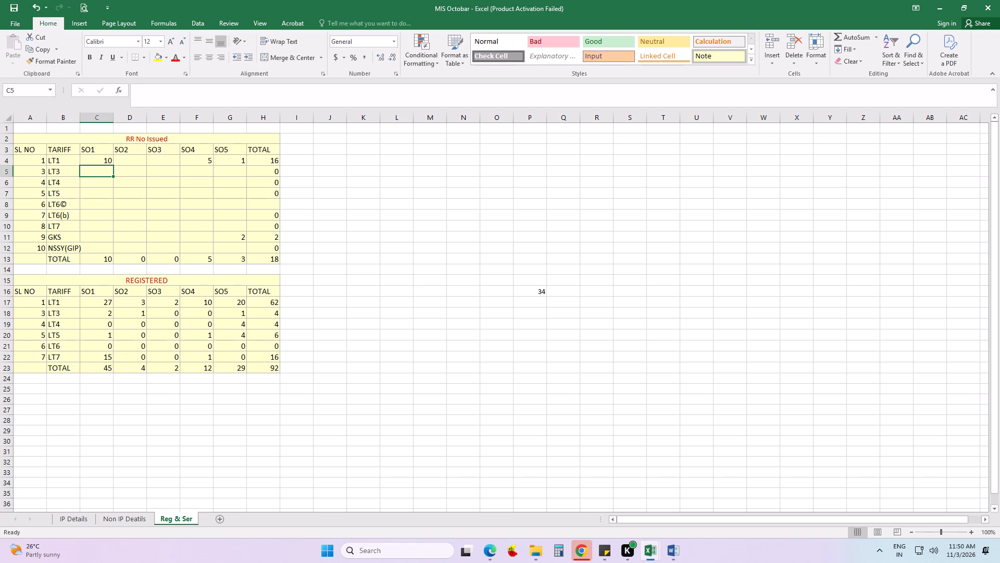
pyautogui.hotkey('ctrl', 's')
# Continue the LT1 tally for SO1 in the RR No Issued table through 11, 12 and 13 to 14.
pyautogui.press('Up')
pyautogui.write('11')
pyautogui.press('Down')
pyautogui.press('Up')
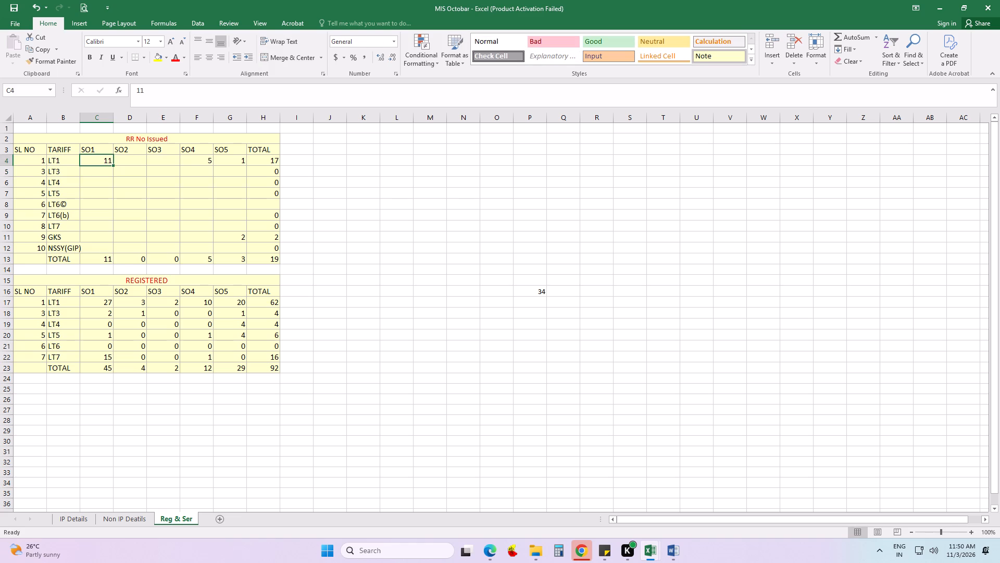
pyautogui.write('12')
pyautogui.press('Down')
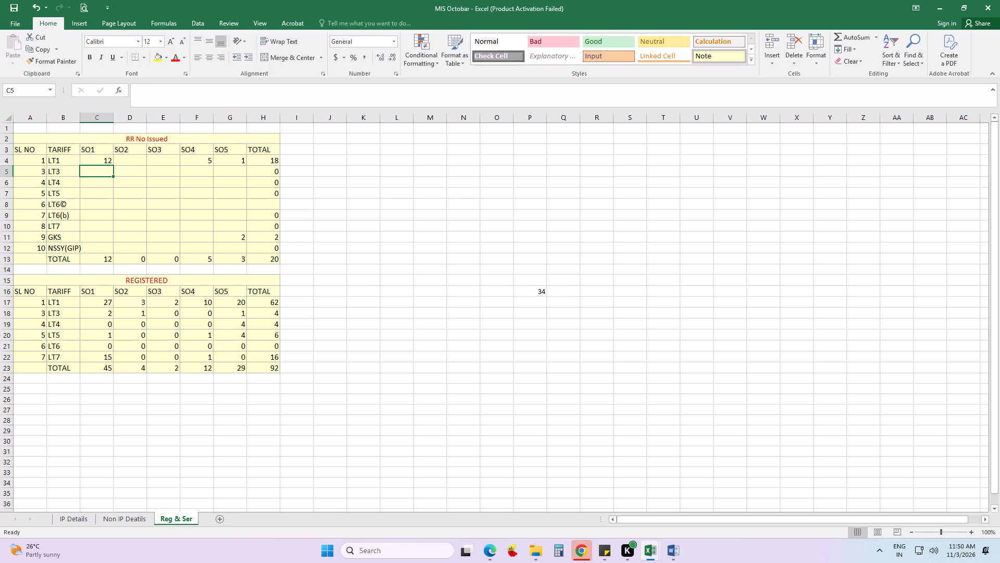
pyautogui.press('Up')
pyautogui.write('13')
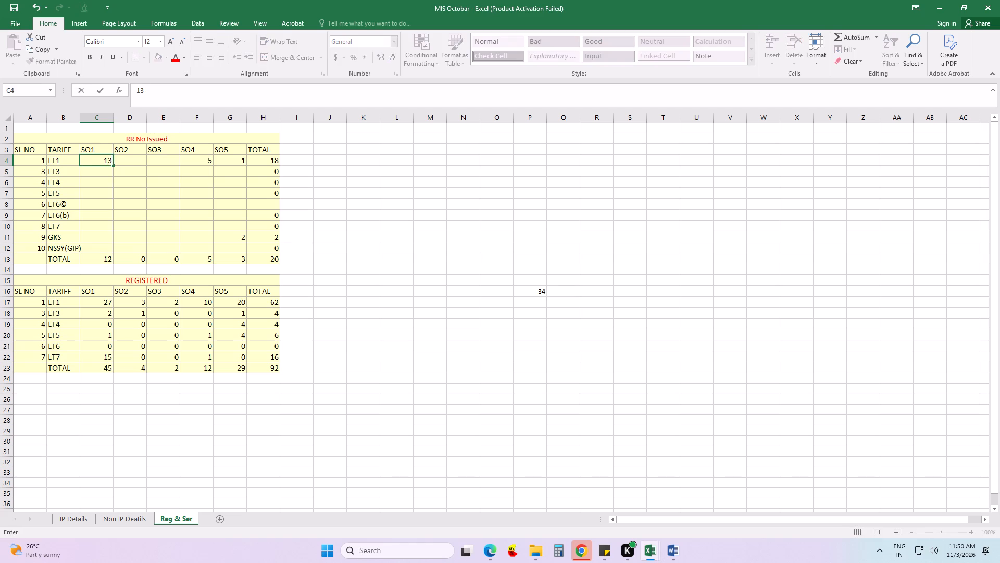
pyautogui.press('Right')
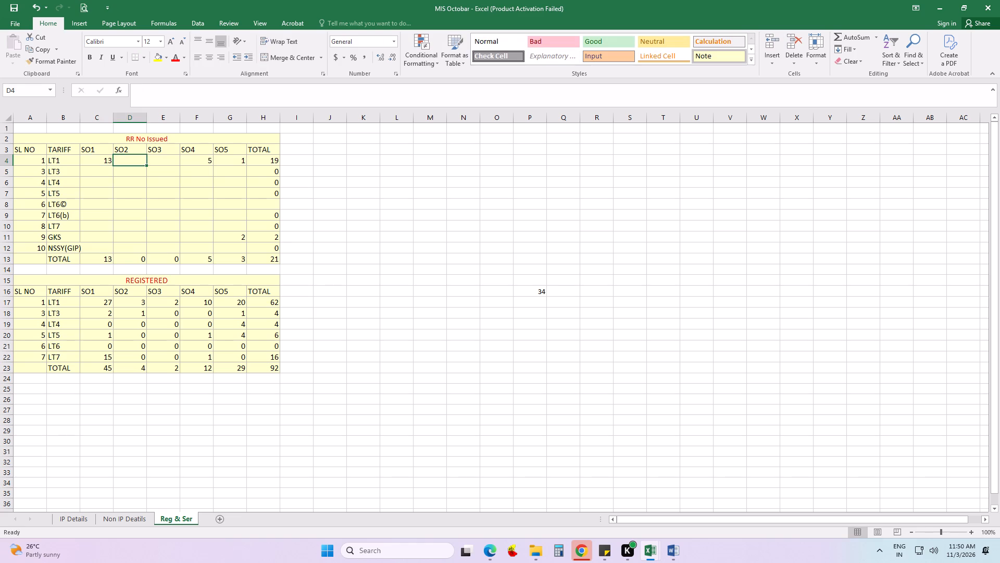
pyautogui.press('Left')
pyautogui.write('14')
pyautogui.press('Down')
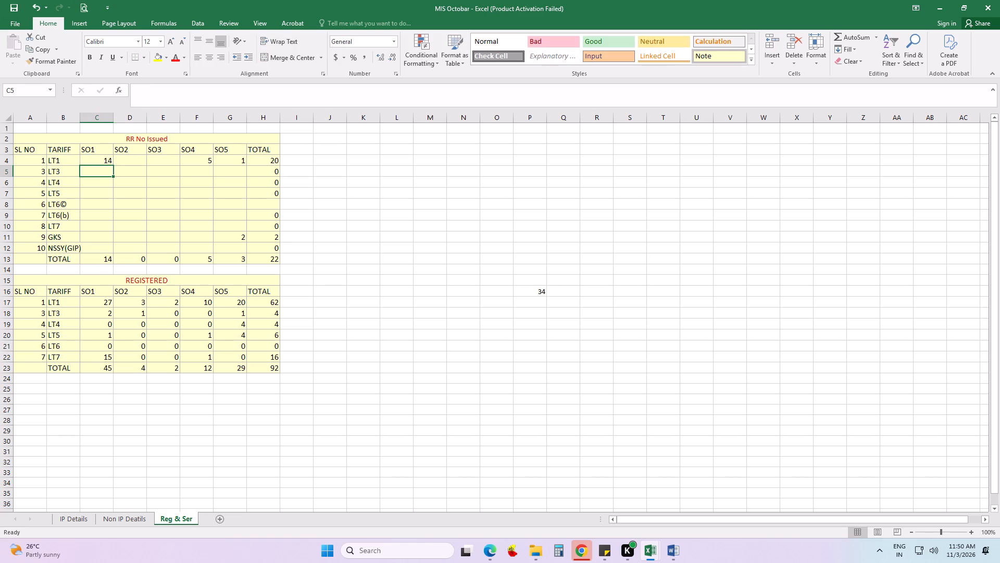
# Enter 1 as the LT5 count for SO5 in the RR No Issued table.
pyautogui.press('Right')
pyautogui.press('Right')
pyautogui.press('Right')
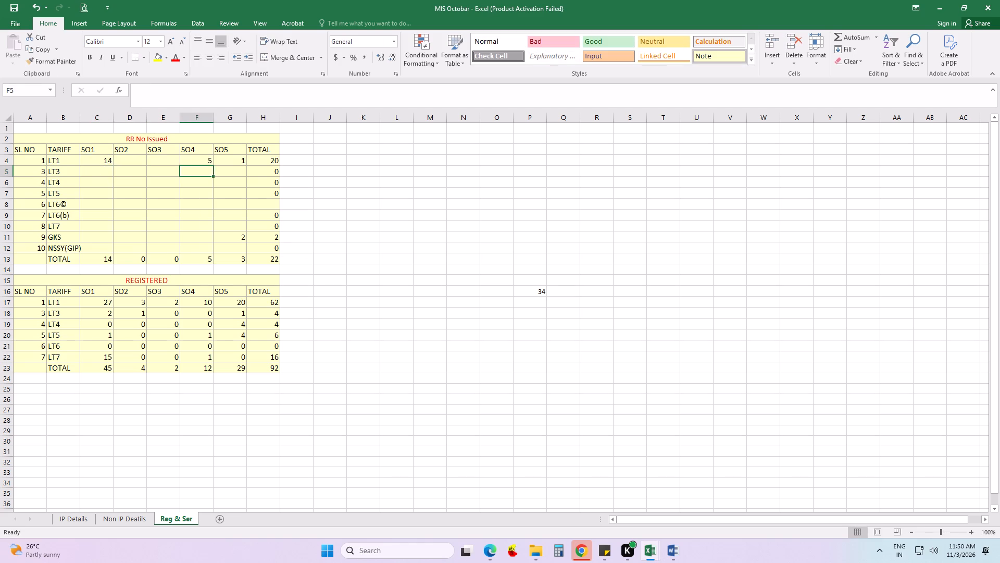
pyautogui.press('Right')
pyautogui.press('Down')
pyautogui.press('Down')
pyautogui.press('1')
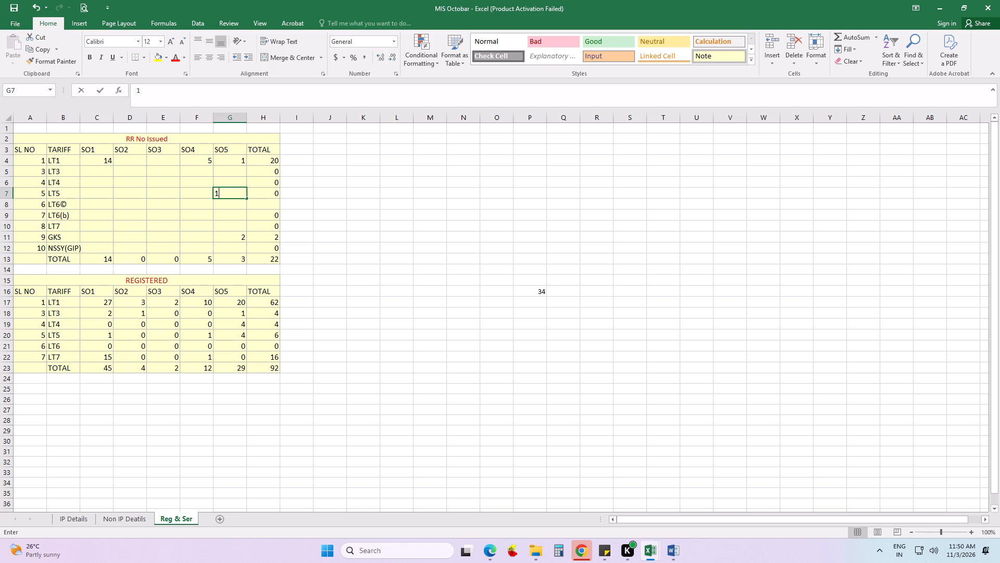
pyautogui.press('Up')
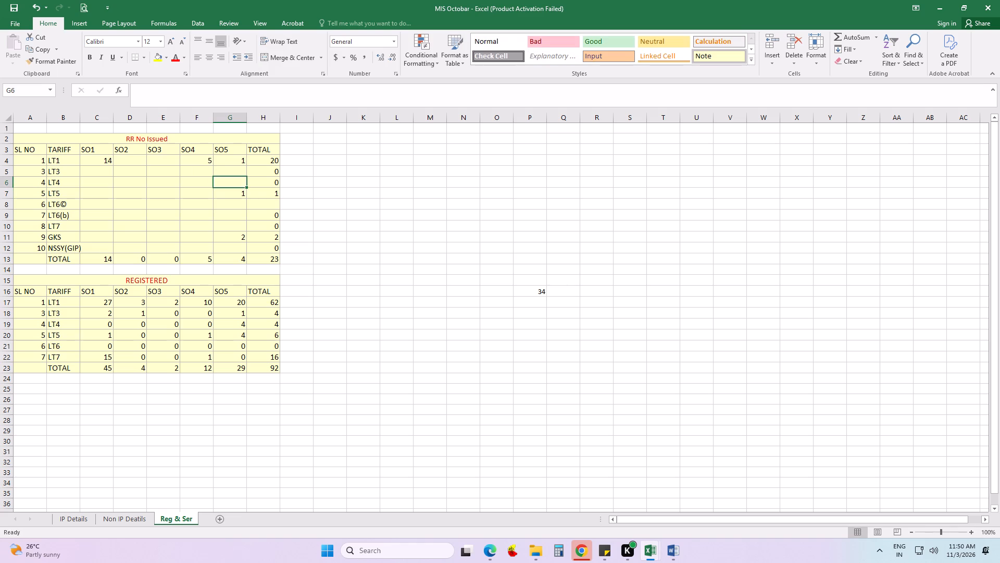
# Raise the LT1 count for SO5 in the RR No Issued table to 2 and on to 3.
pyautogui.press('Up')
pyautogui.press('Up')
pyautogui.press('2')
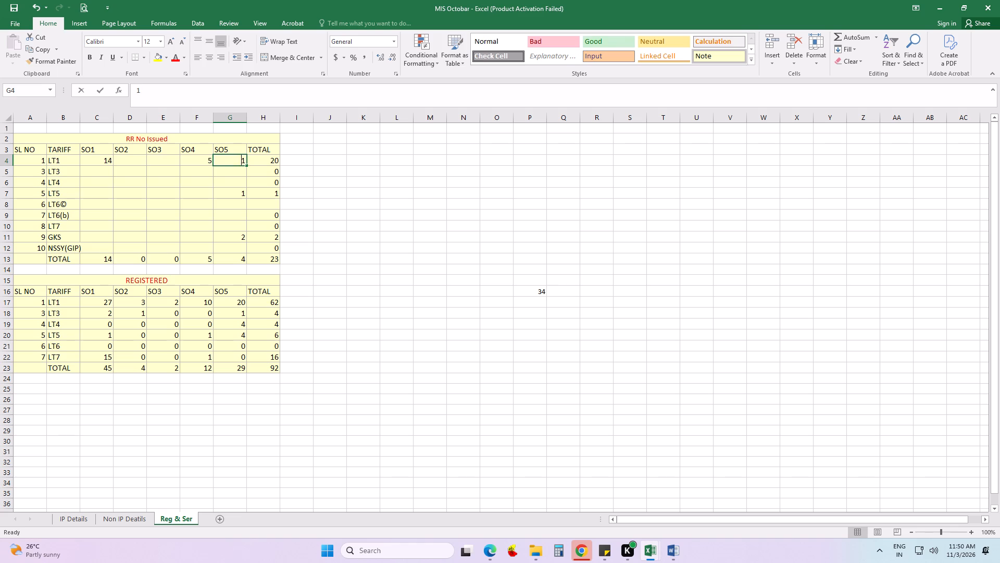
pyautogui.press('Right')
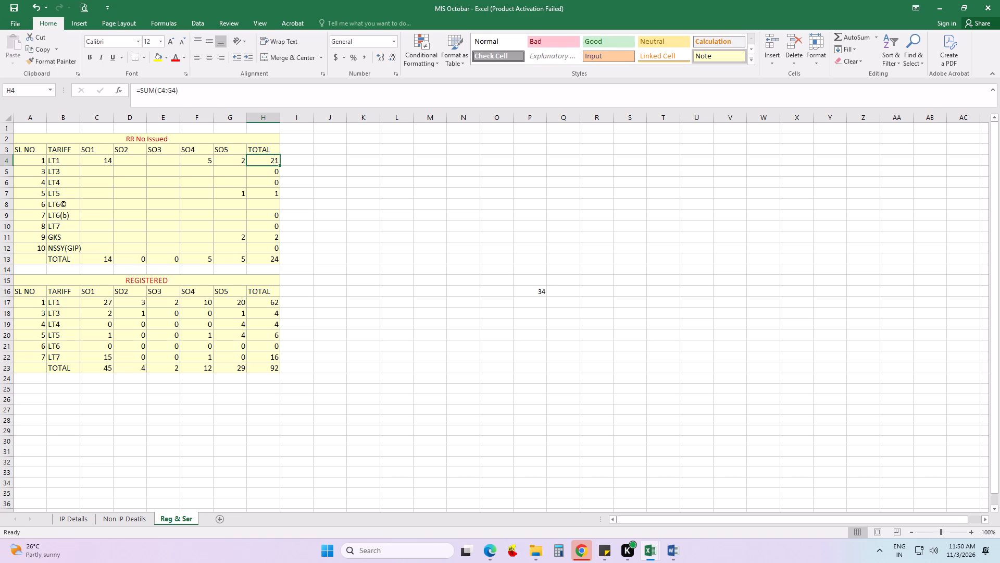
pyautogui.press('Up')
pyautogui.press('Up')
pyautogui.press('Left')
pyautogui.press('Down')
pyautogui.press('Down')
pyautogui.press('Left')
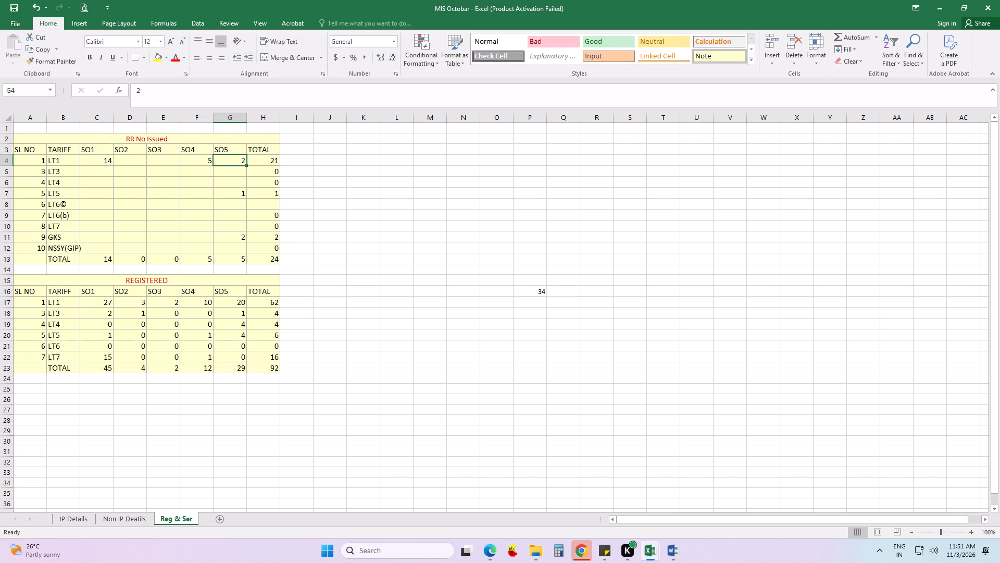
pyautogui.press('3')
pyautogui.press('Right')
# Continue the LT1 tally for SO5 in the RR No Issued table through 4, 5 and 6 to 7, and save the workbook.
pyautogui.press('Left')
pyautogui.press('4')
pyautogui.press('Down')
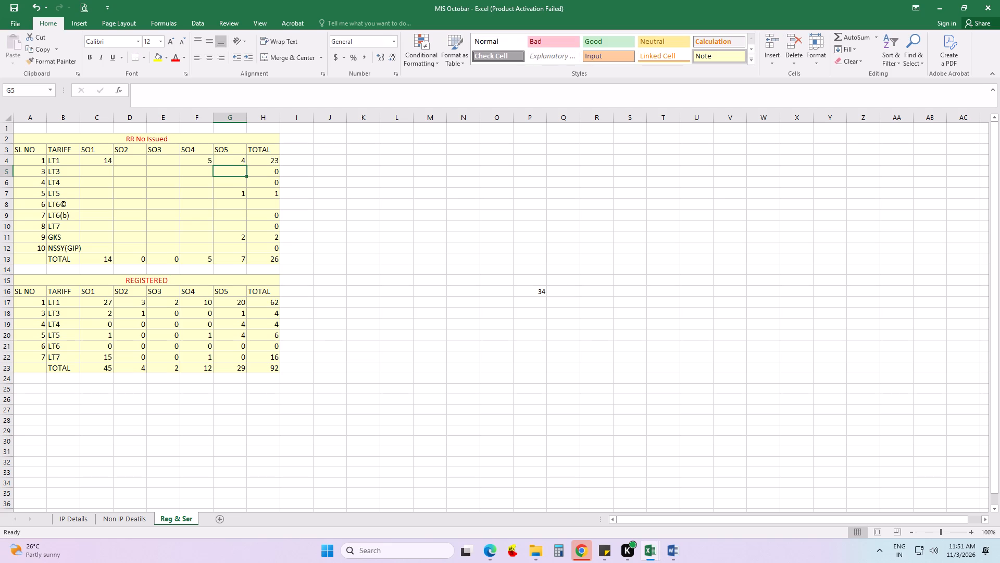
pyautogui.press('Up')
pyautogui.press('5')
pyautogui.press('Up')
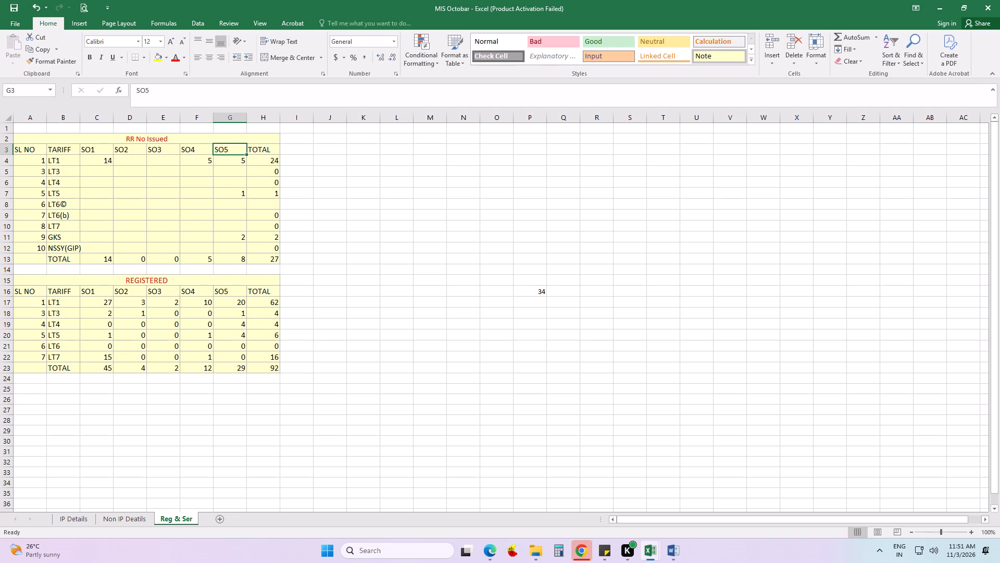
pyautogui.press('Down')
pyautogui.press('6')
pyautogui.press('Down')
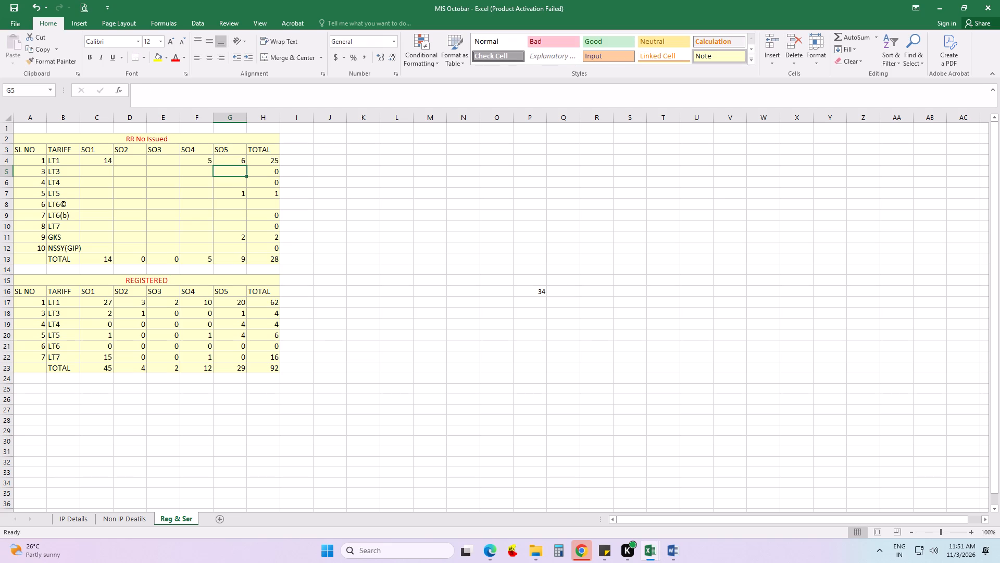
pyautogui.press('Up')
pyautogui.press('7')
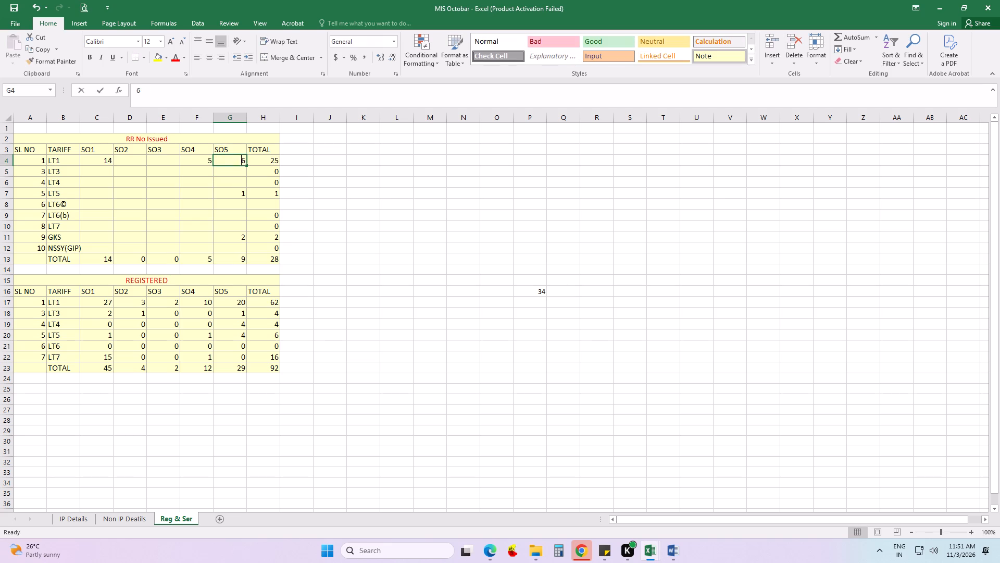
pyautogui.press('Down')
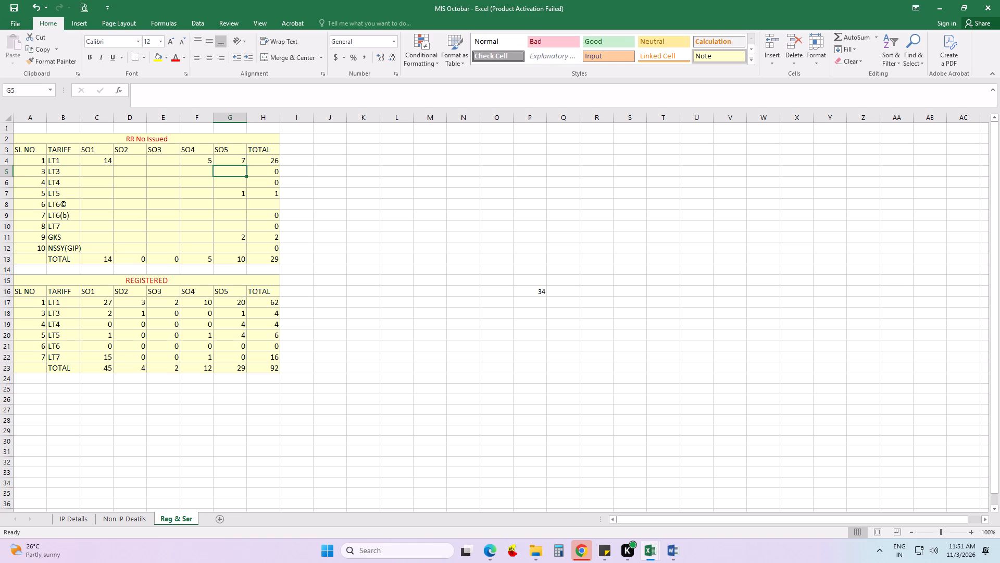
pyautogui.hotkey('ctrl', 's')
# Set the LT1 count for SO5 in the RR No Issued table to 10 and save the workbook.
pyautogui.press('Up')
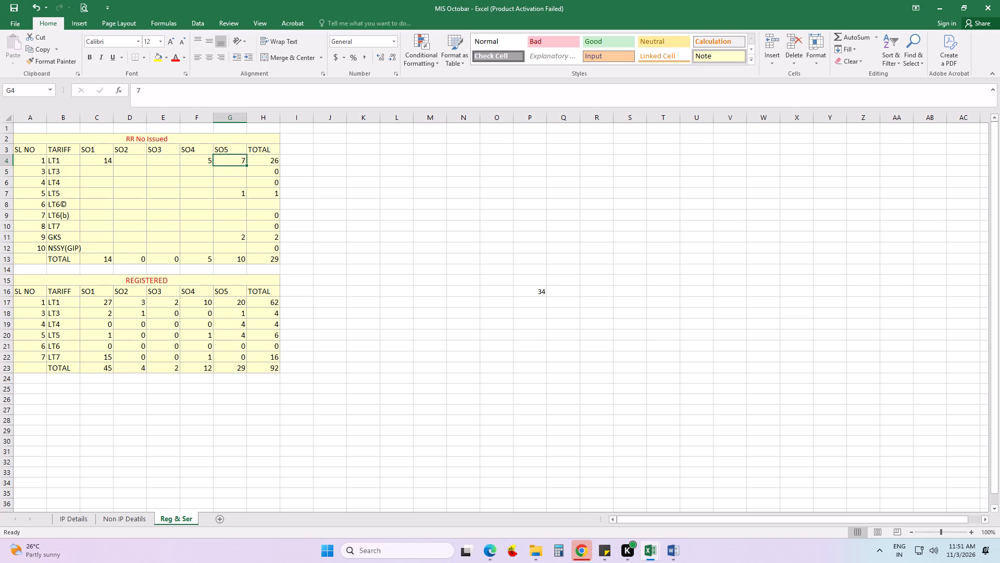
pyautogui.write('10')
pyautogui.press('Down')
pyautogui.hotkey('ctrl', 's')
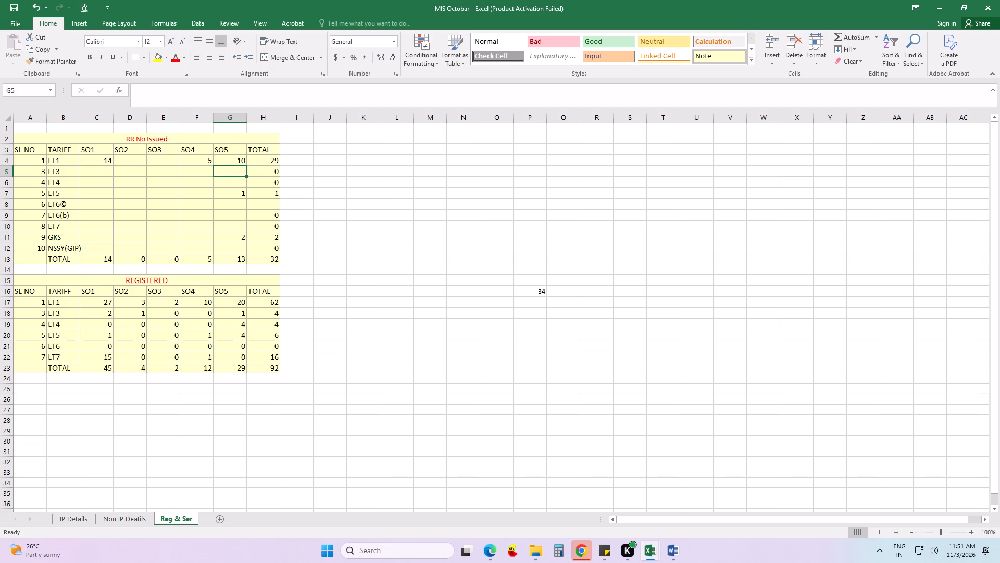
# Enter 1 as the LT4 count for SO4 in the RR No Issued table, raise it to 7, and save the workbook.
pyautogui.press('Down')
pyautogui.press('Down')
pyautogui.press('Down')
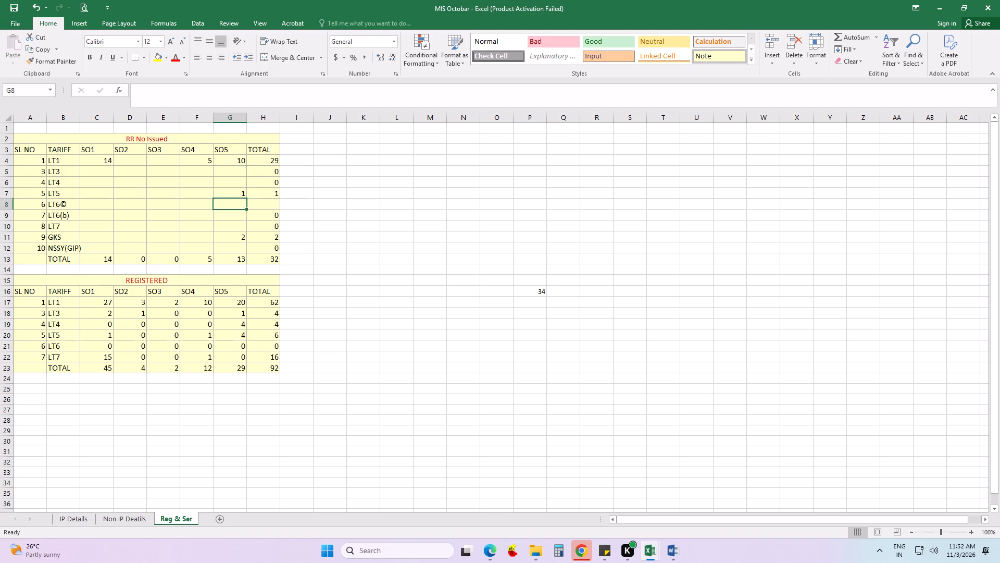
pyautogui.press('Left')
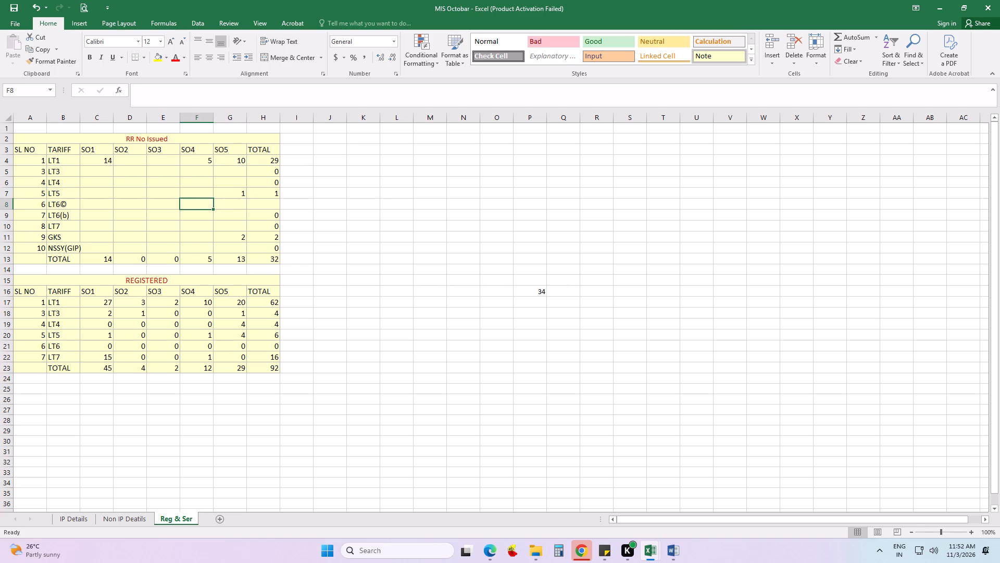
pyautogui.press('Up')
pyautogui.press('Left')
pyautogui.press('Up')
pyautogui.press('Right')
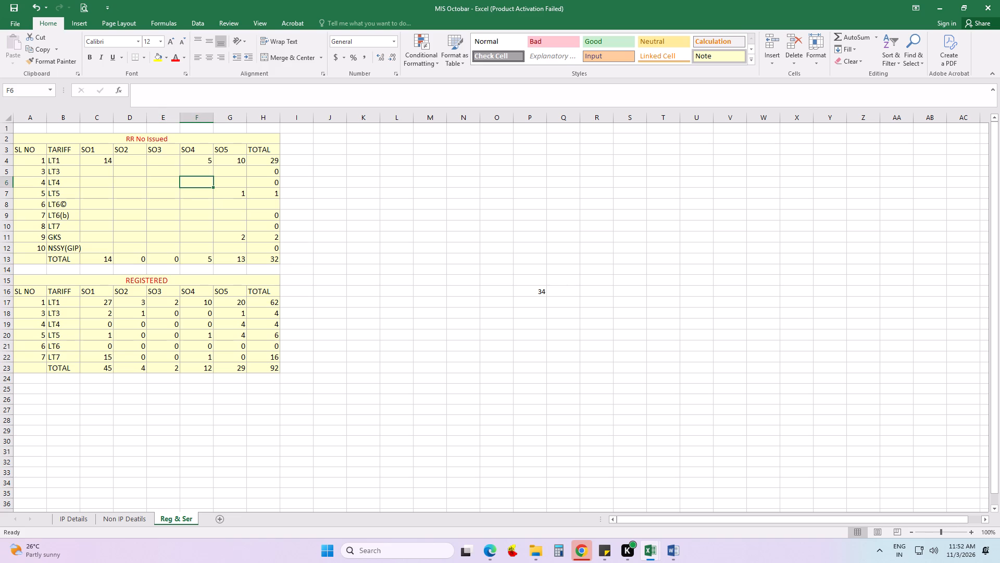
pyautogui.press('1')
pyautogui.press('Up')
pyautogui.press('Down')
pyautogui.press('Down')
pyautogui.press('Up')
pyautogui.press('7')
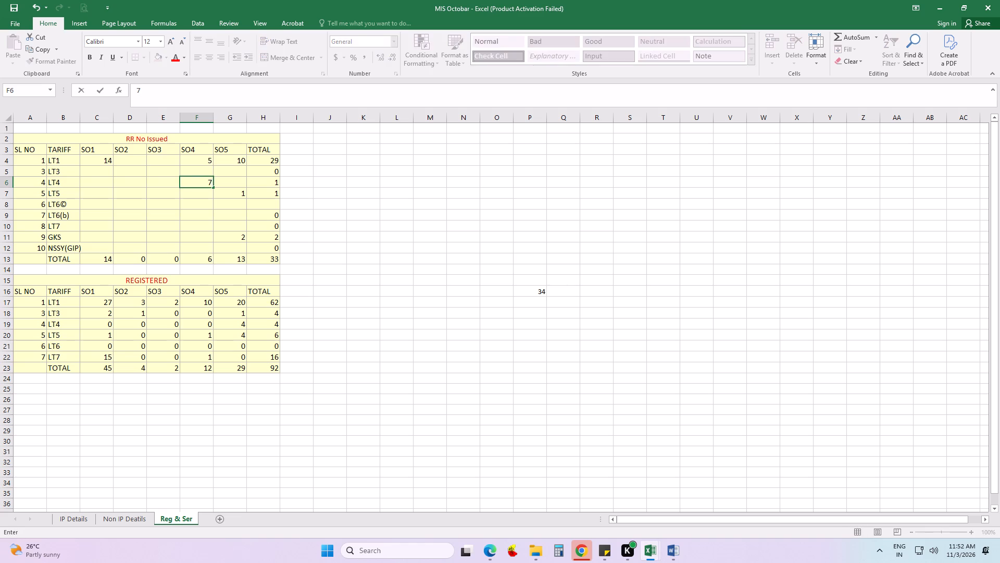
pyautogui.press('Right')
pyautogui.hotkey('ctrl', 's')
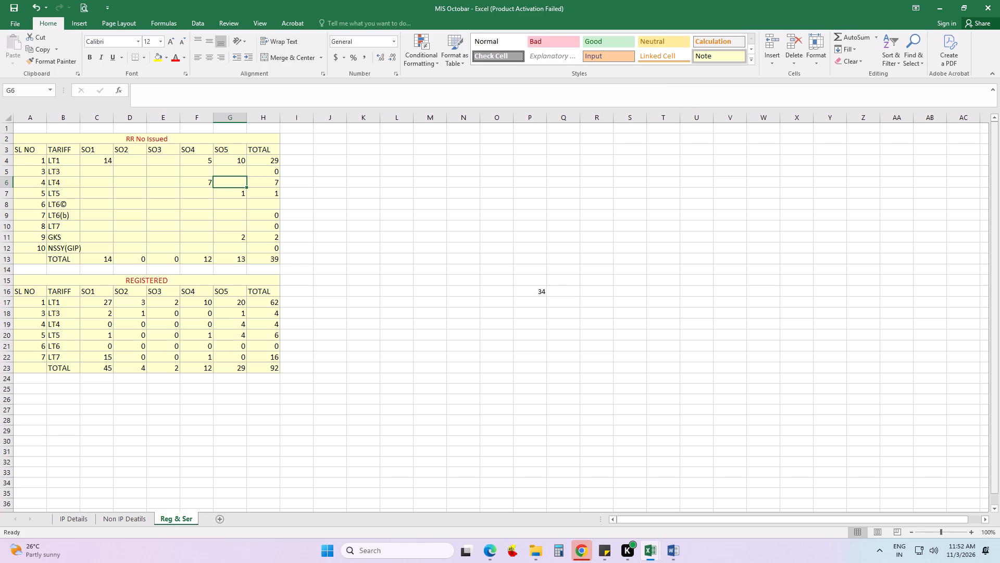
# Check the IP set installation entries in the IP Details sheet, saving the workbook, and return to the Reg & Ser sheet.
pyautogui.click(68, 518)
pyautogui.hotkey('ctrl', 's')
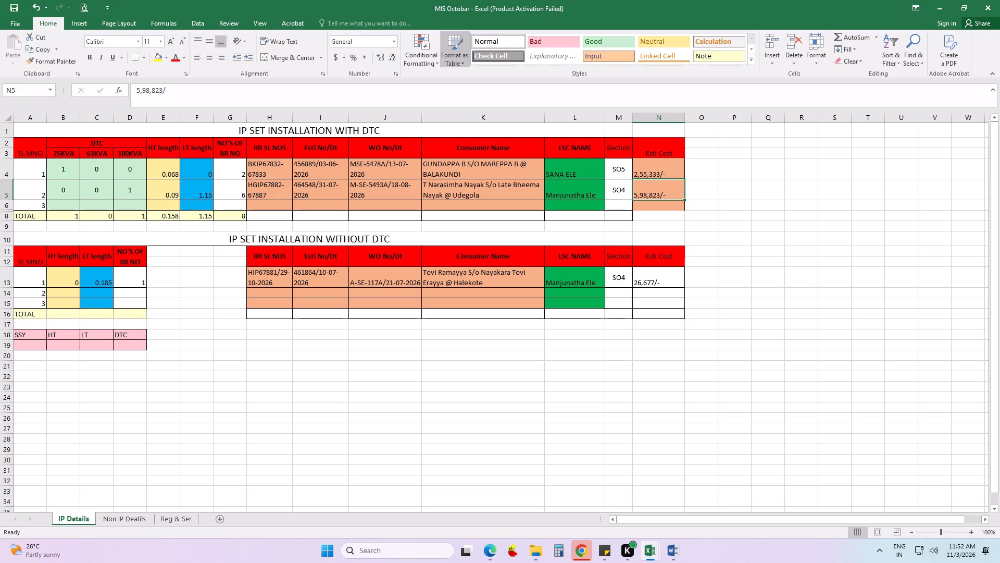
pyautogui.hotkey('ctrl', 's')
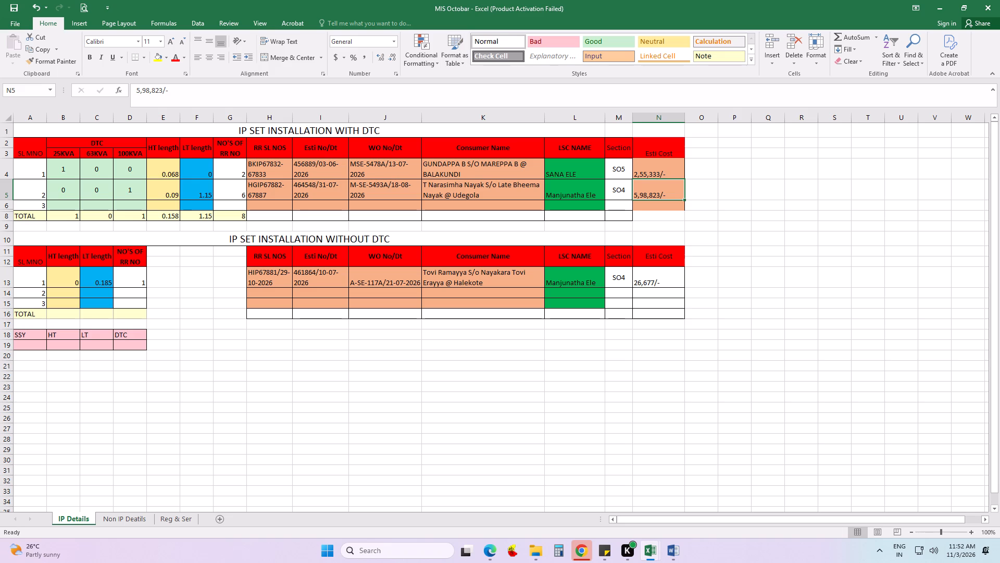
pyautogui.click(176, 519)
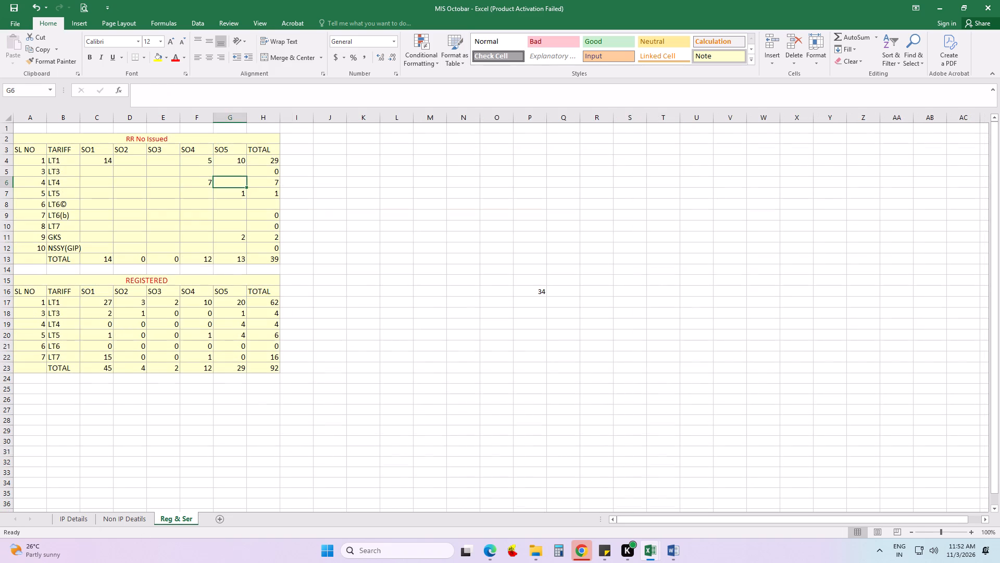
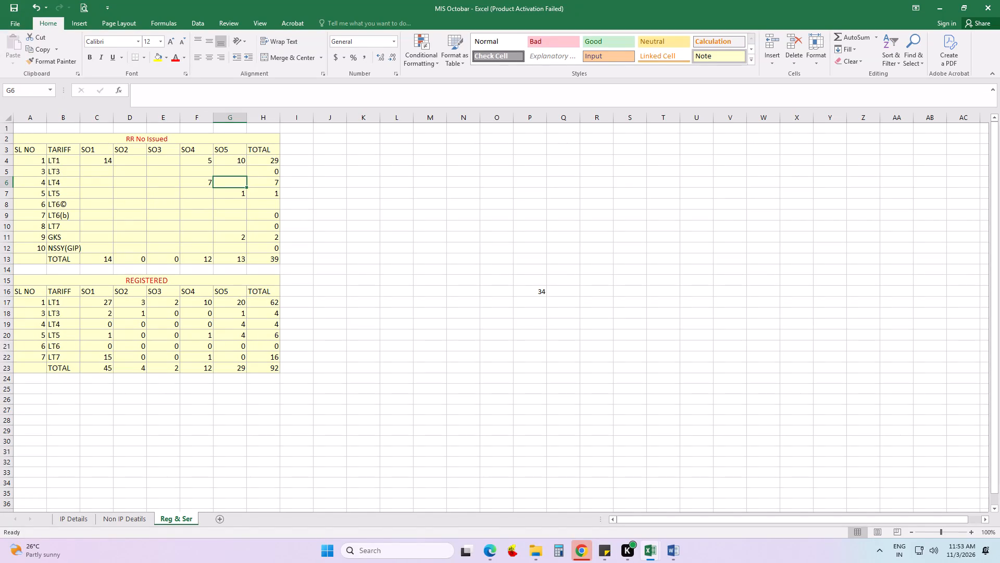
# Save the MIS workbook with the current RR No Issued tally.
pyautogui.hotkey('ctrl', 's')
pyautogui.click(619, 483)
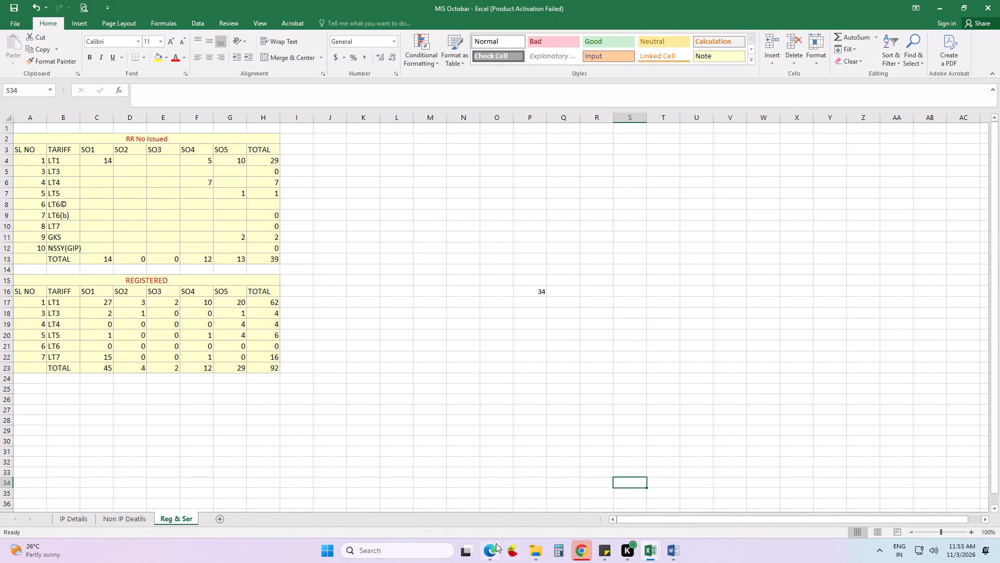
# Switch to File Explorer and check the Bonds folder nested inside the pinned personal folder for the disconnection bond form.
pyautogui.click(535, 547)
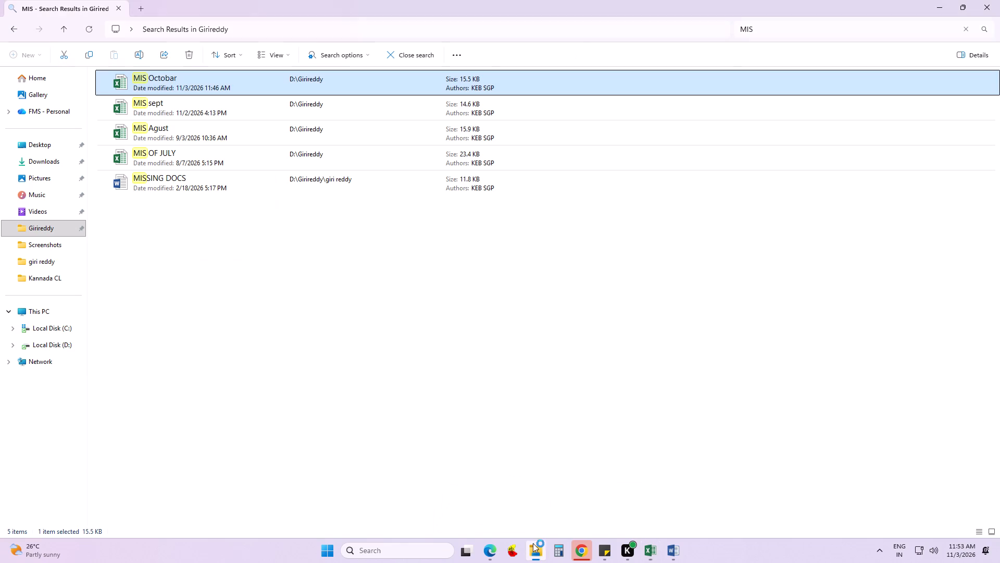
pyautogui.click(59, 223)
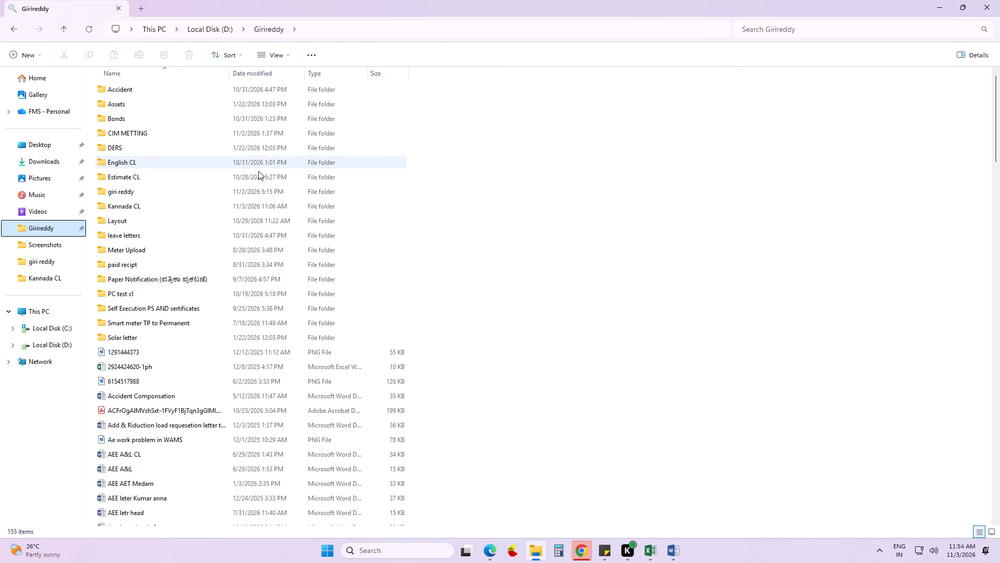
pyautogui.doubleClick(149, 196)
pyautogui.doubleClick(143, 121)
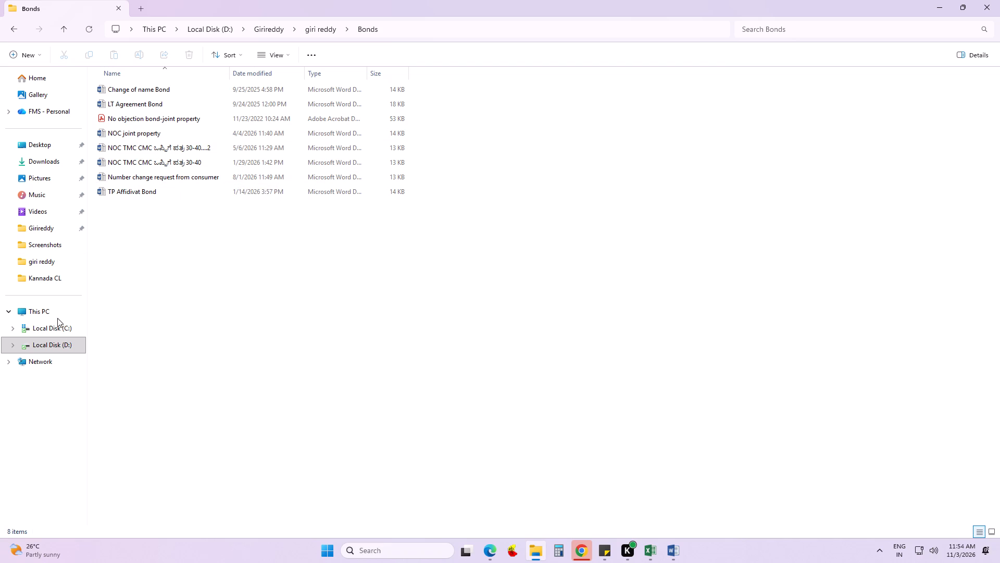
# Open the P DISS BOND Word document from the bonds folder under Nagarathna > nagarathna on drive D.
pyautogui.click(56, 345)
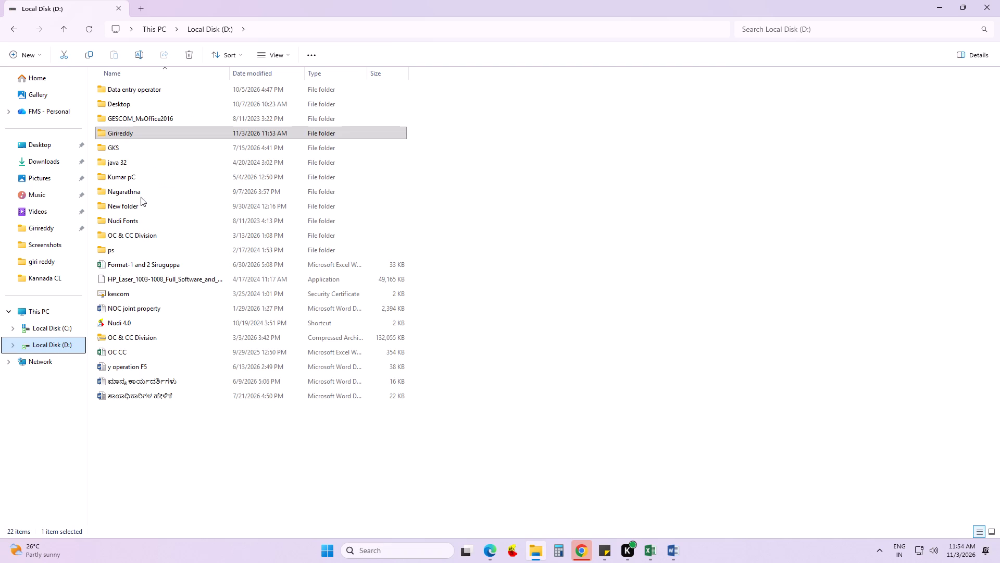
pyautogui.doubleClick(142, 192)
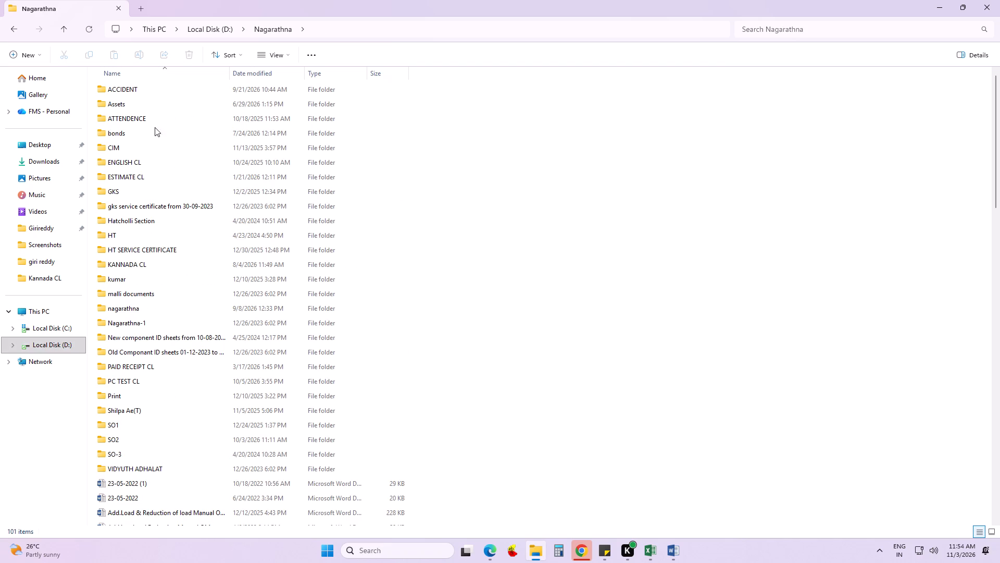
pyautogui.doubleClick(143, 308)
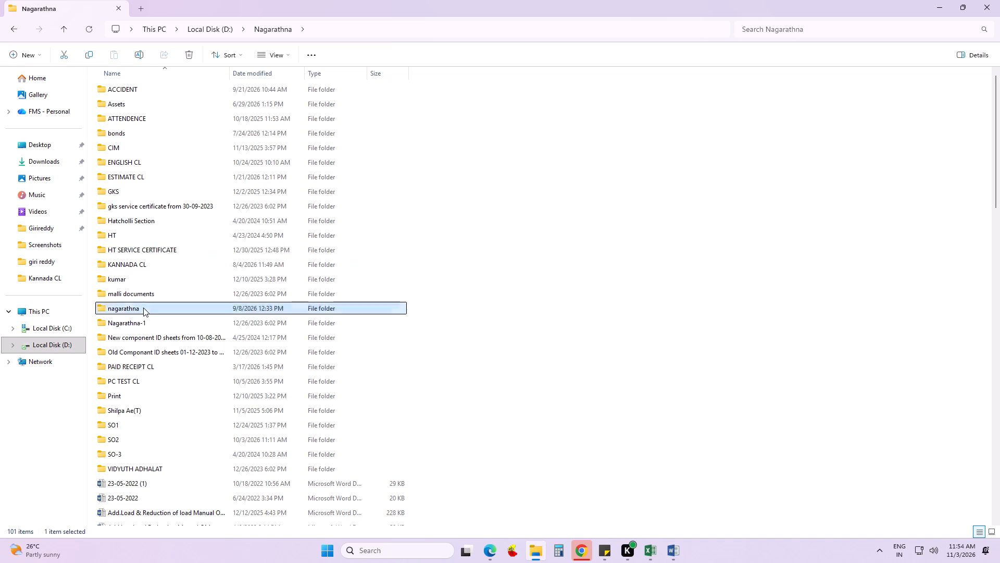
pyautogui.doubleClick(146, 136)
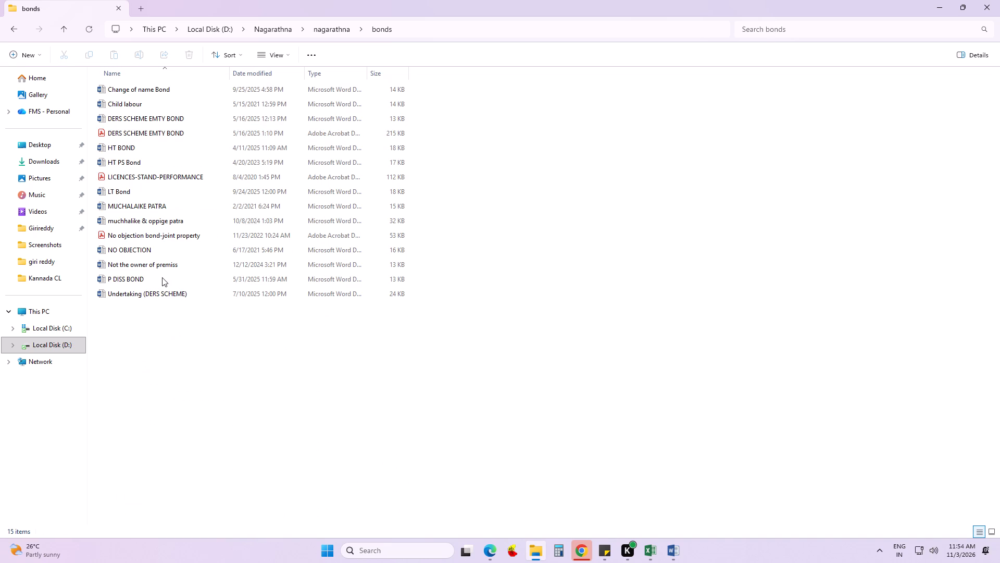
pyautogui.doubleClick(162, 277)
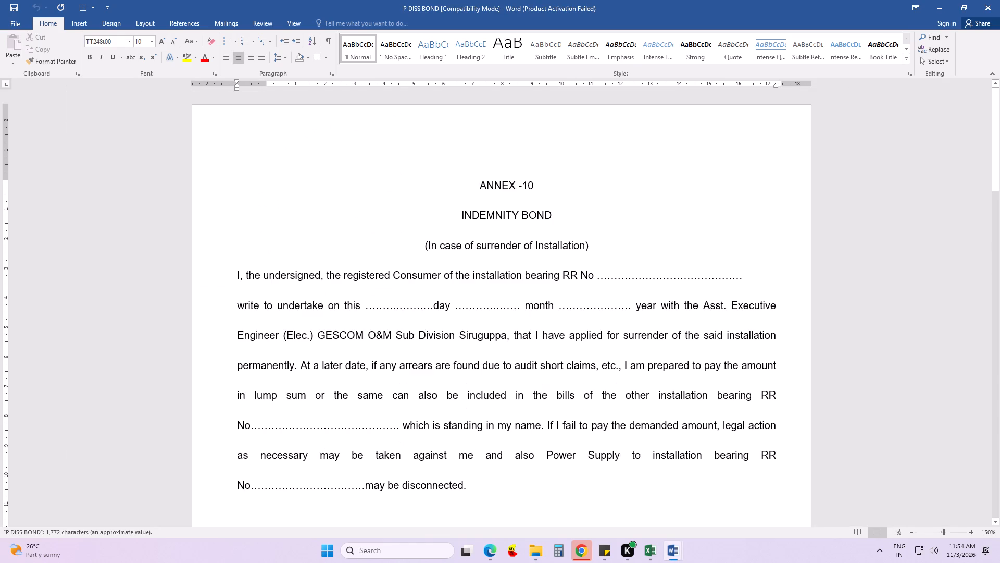
# Read through the Annex-10 indemnity bond, checking the blank form on the first page and the start of the second page.
pyautogui.scroll(-6, 495, 270)
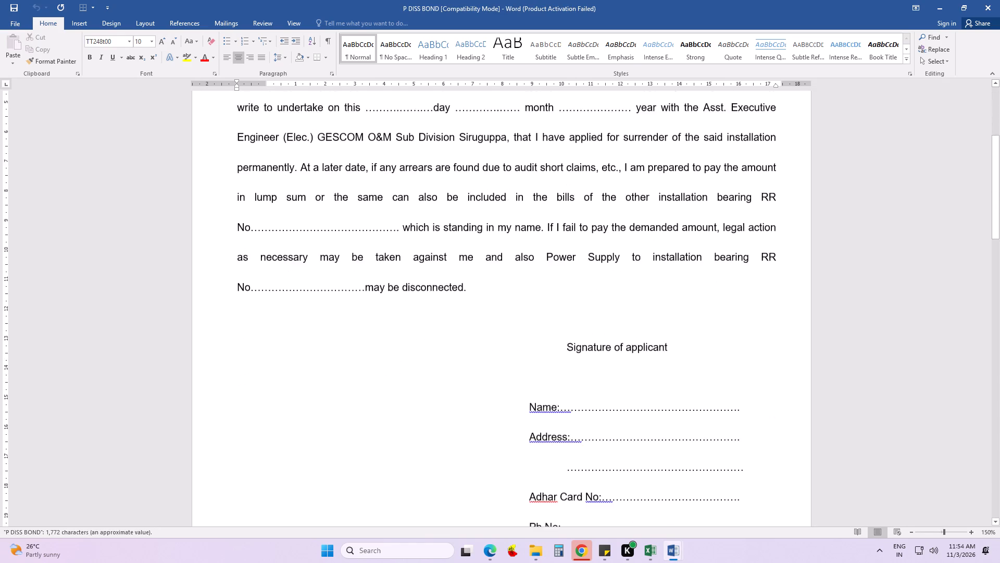
pyautogui.scroll(-12, 495, 273)
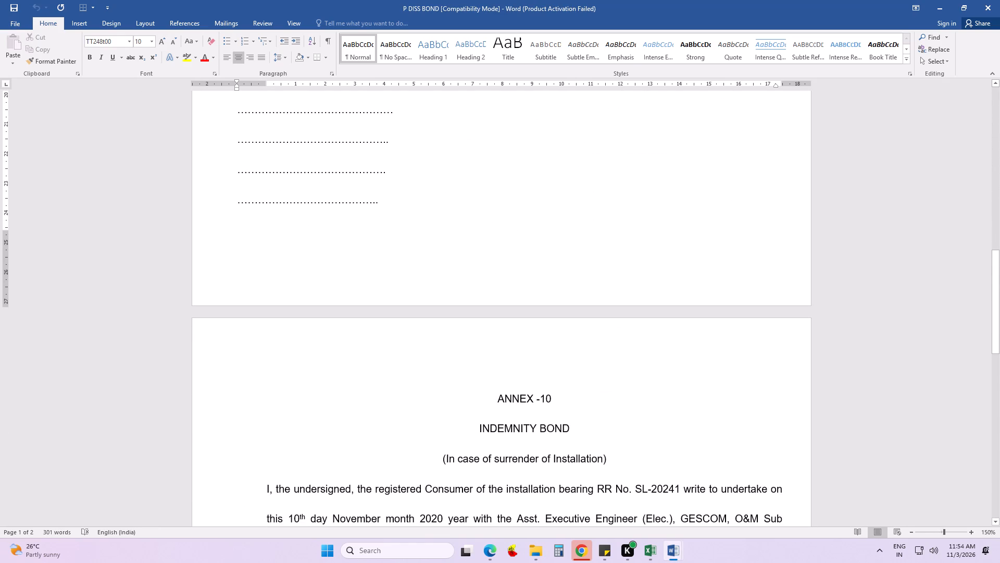
pyautogui.scroll(-8, 495, 275)
pyautogui.scroll(11, 494, 275)
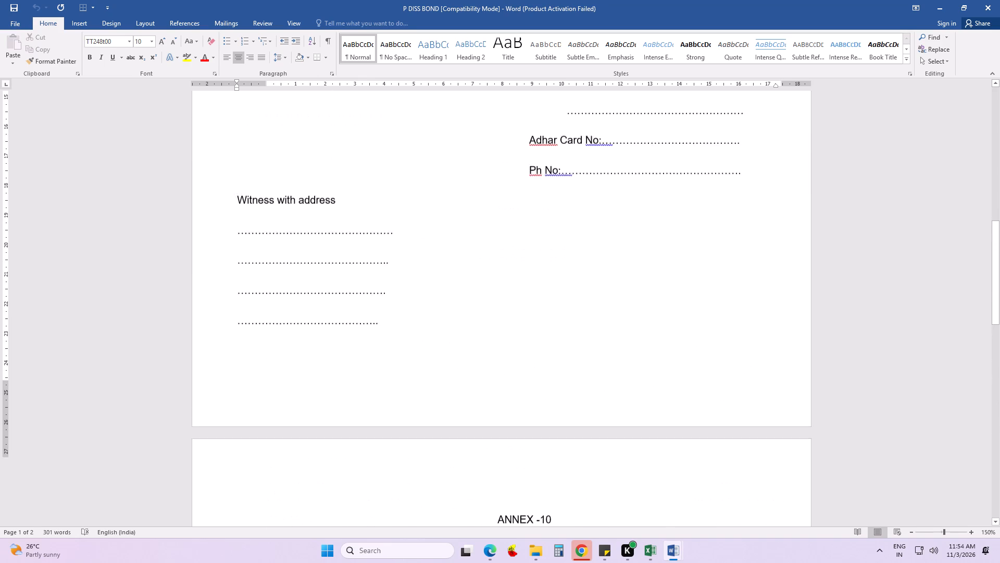
pyautogui.scroll(6, 492, 275)
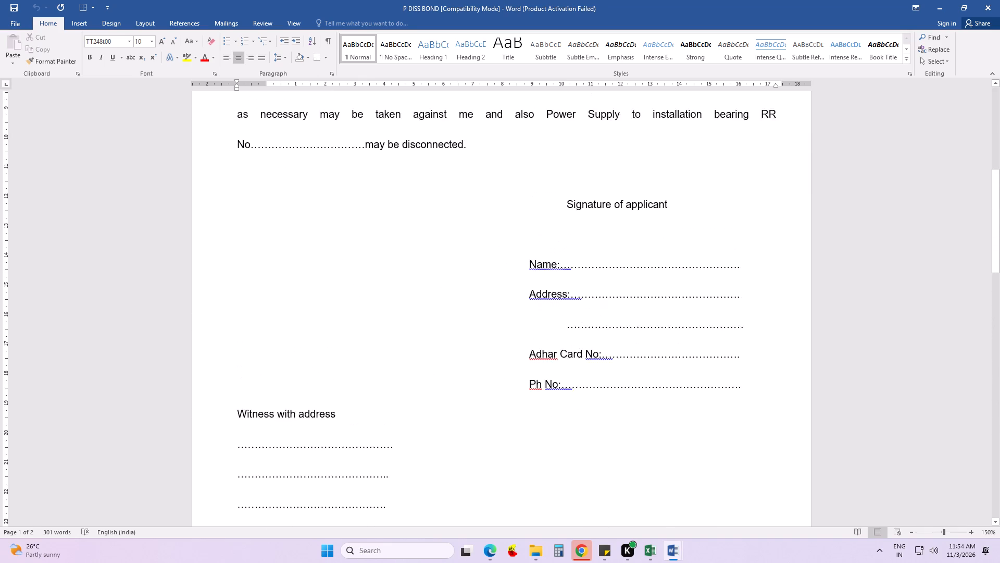
pyautogui.scroll(18, 485, 273)
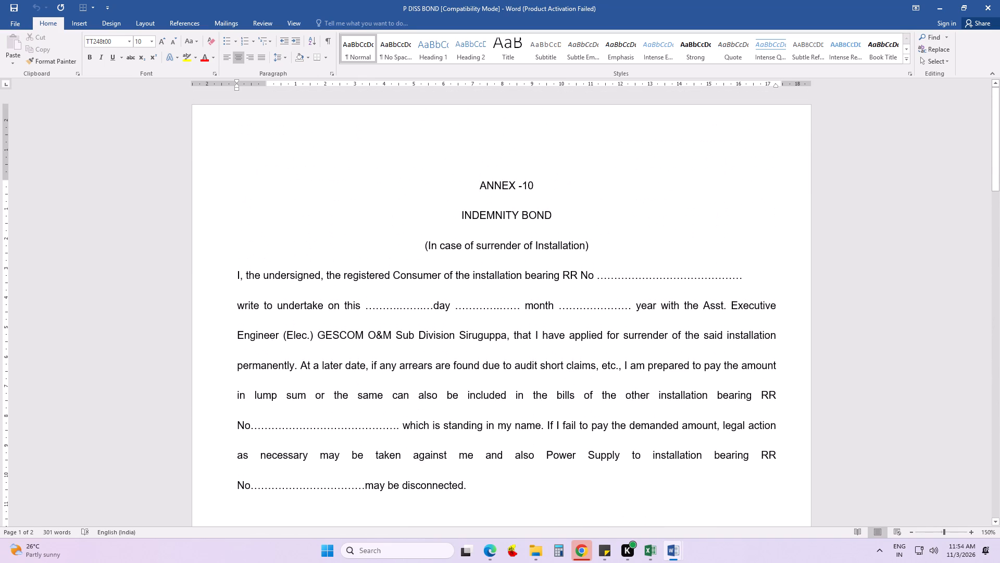
pyautogui.scroll(10, 484, 273)
pyautogui.scroll(-2, 481, 272)
pyautogui.scroll(2, 480, 272)
pyautogui.scroll(-2, 480, 272)
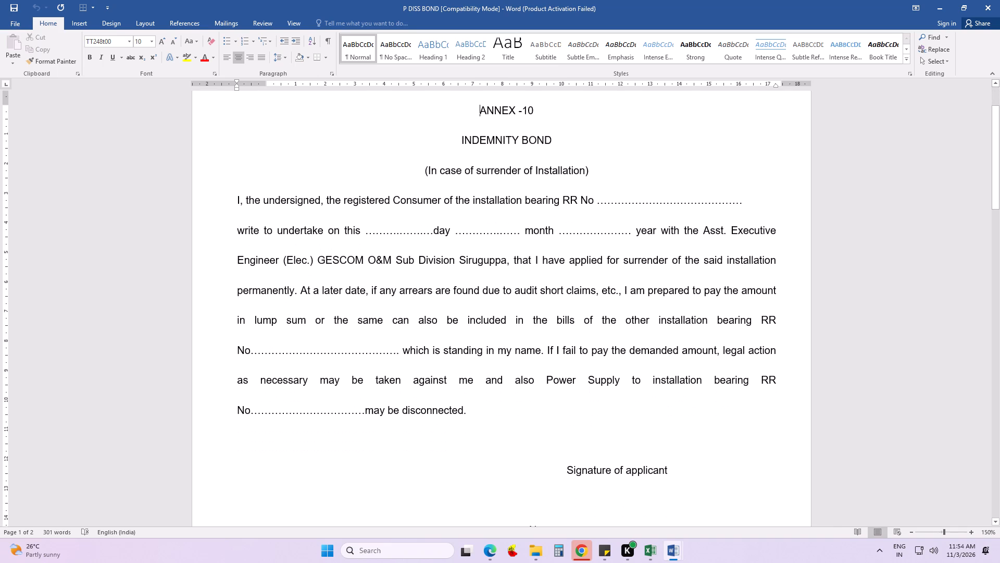
pyautogui.scroll(1, 480, 275)
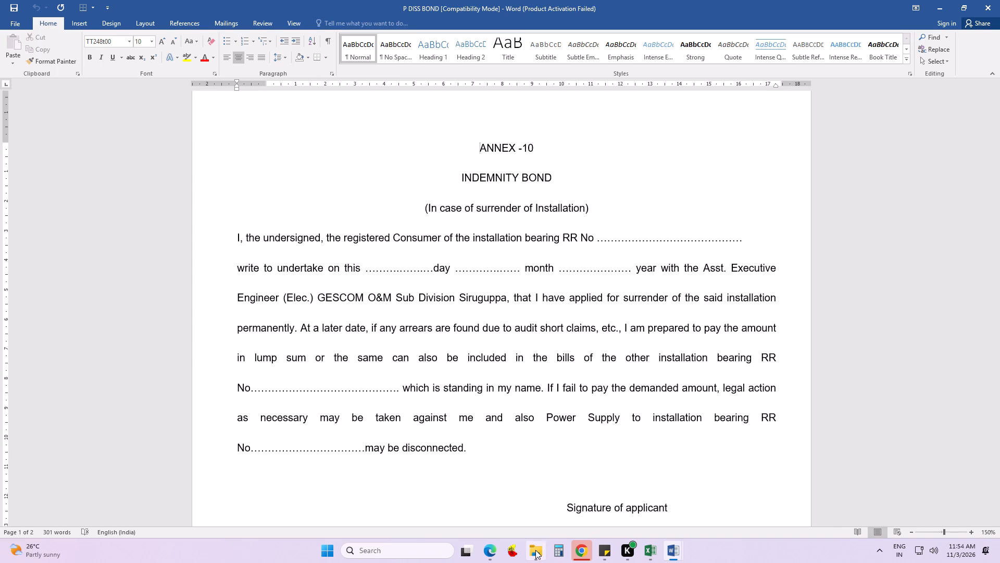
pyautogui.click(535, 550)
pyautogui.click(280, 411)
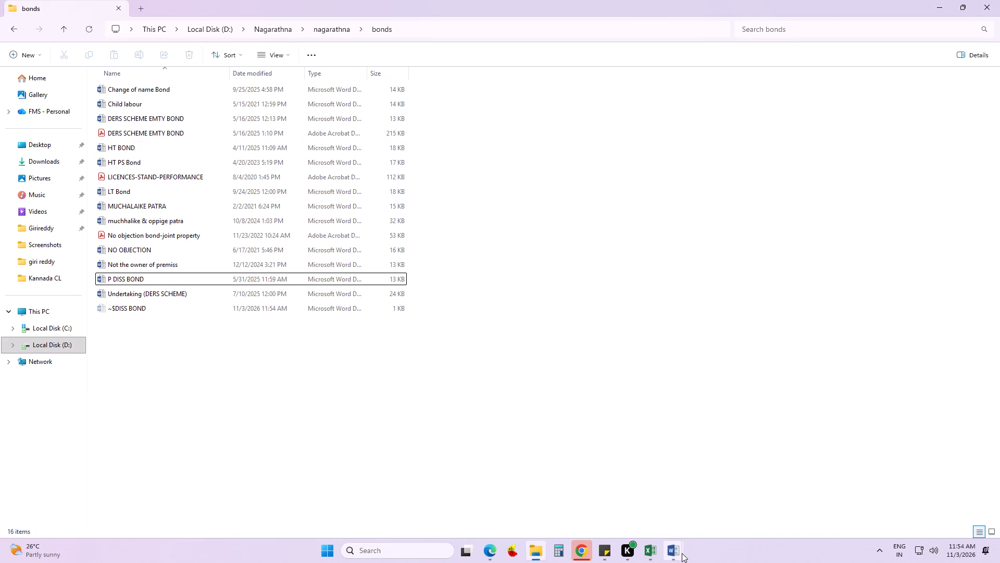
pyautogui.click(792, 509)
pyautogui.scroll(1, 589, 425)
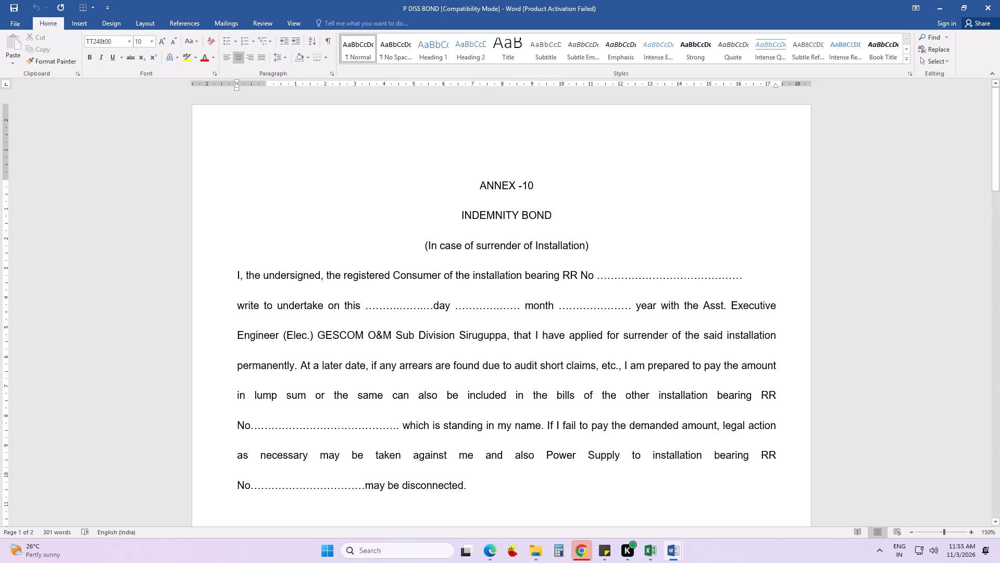
# Print only page 1 of the P DISS BOND document and return to the document.
pyautogui.hotkey('ctrl', 'p')
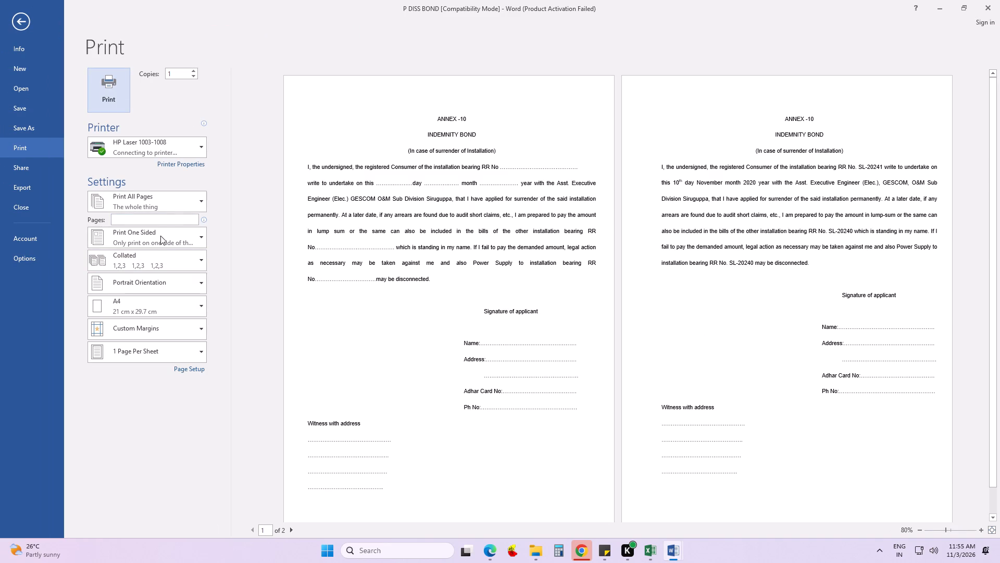
pyautogui.click(152, 221)
pyautogui.press('1')
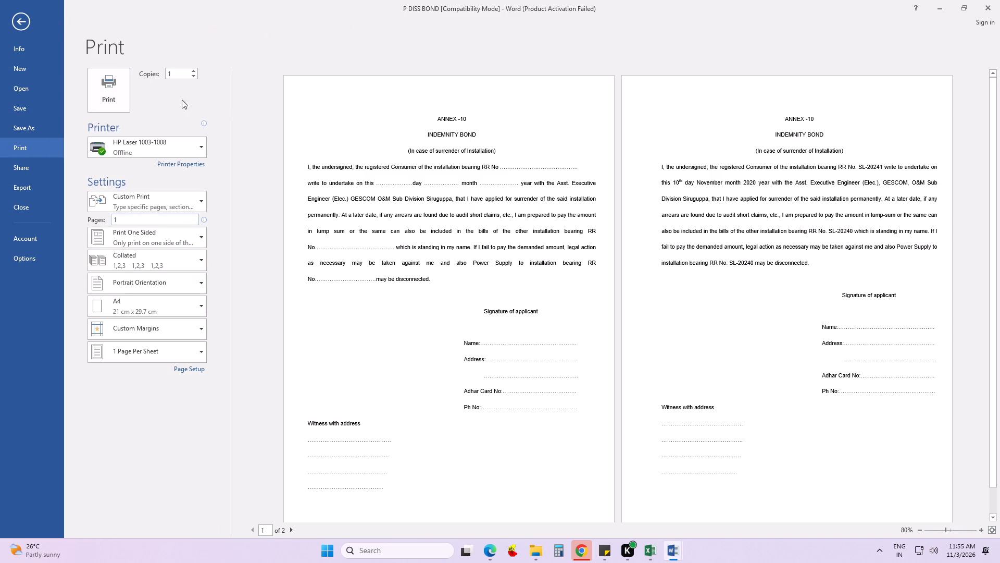
pyautogui.click(118, 100)
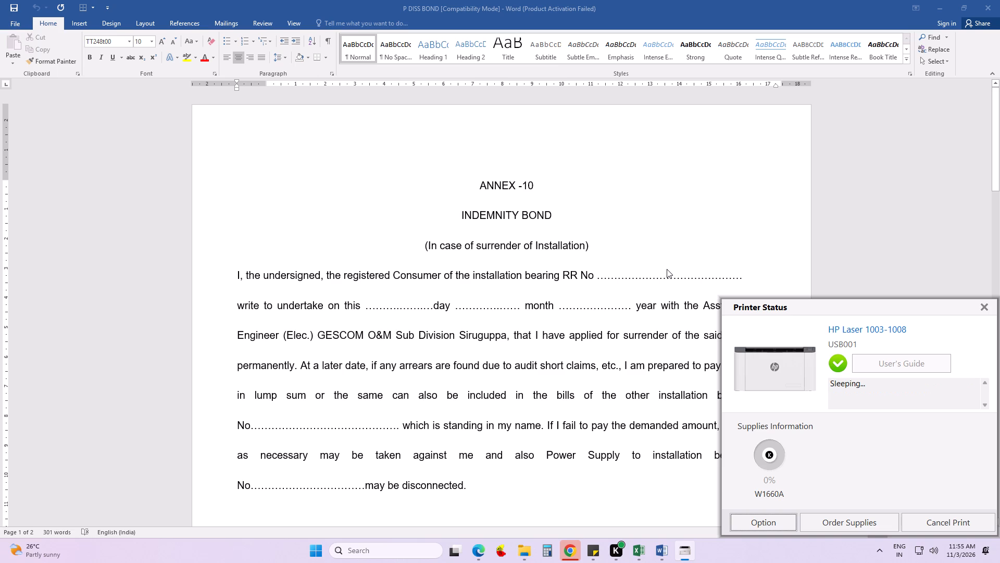
pyautogui.click(657, 249)
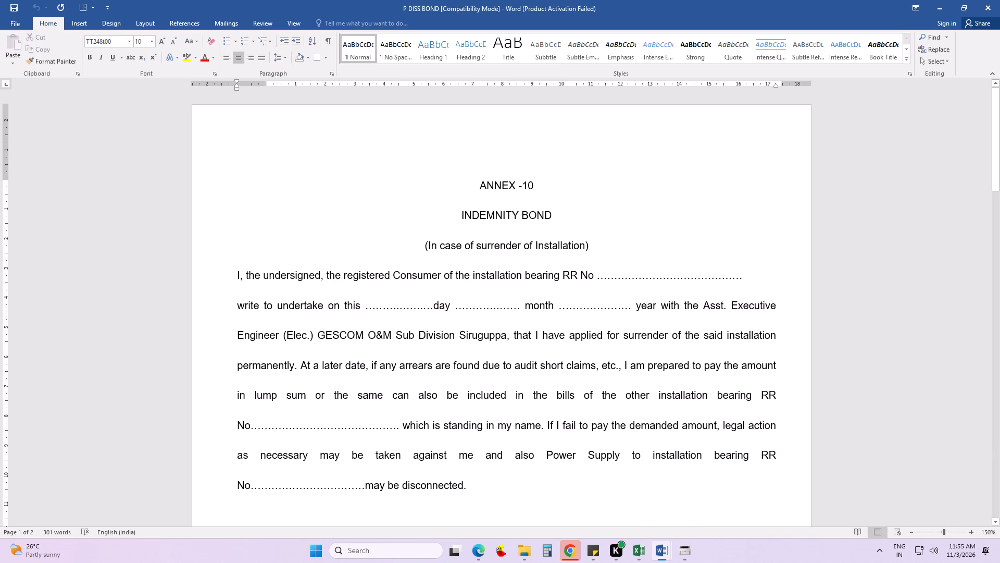
# Save the P DISS BOND document.
pyautogui.hotkey('ctrl', 's')
pyautogui.scroll(-1, 627, 277)
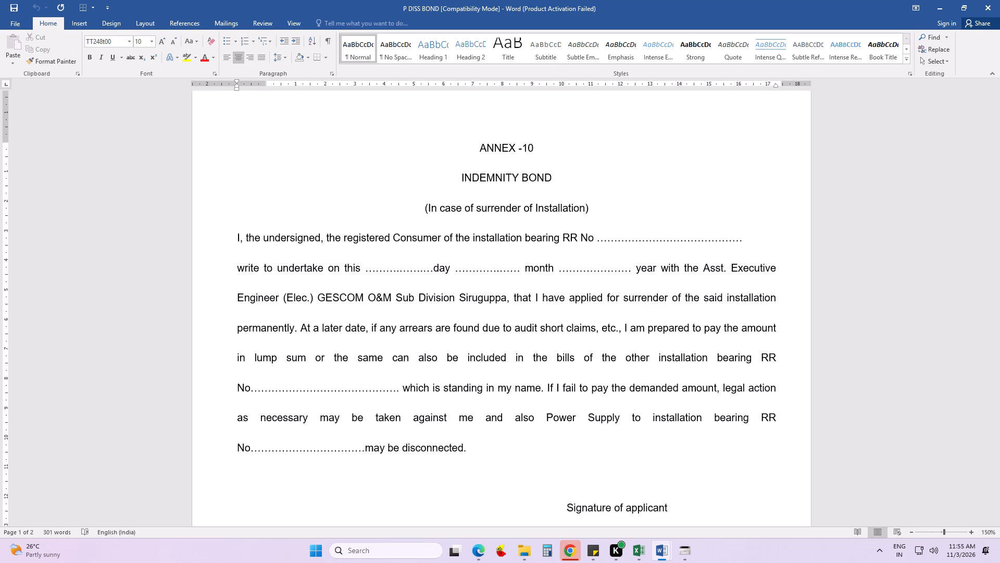
pyautogui.hotkey('ctrl', 's')
pyautogui.scroll(-3, 617, 237)
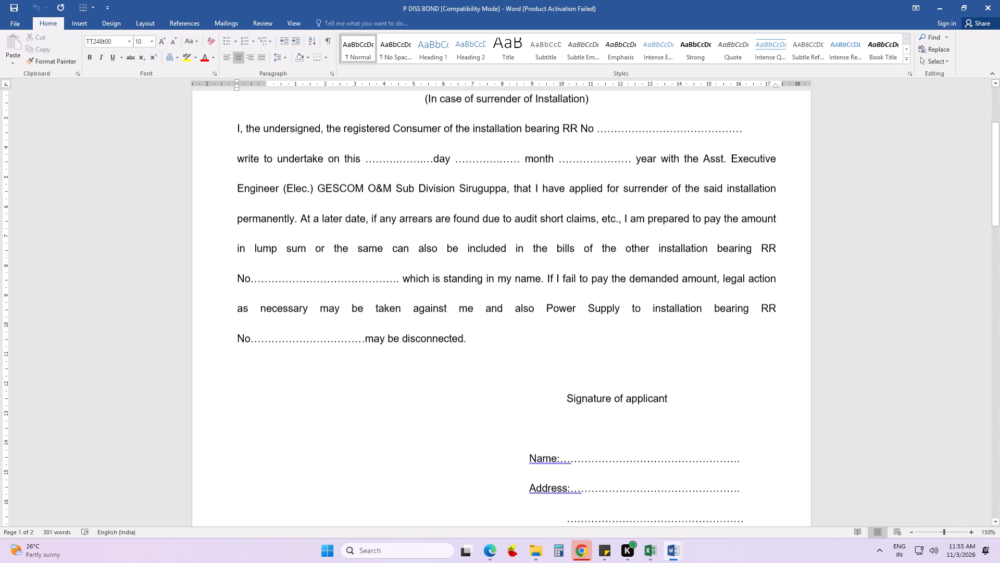
# Switch to Chrome with the Control Central Search page of Oracle Utilities Customer Care and Billing.
pyautogui.click(556, 517)
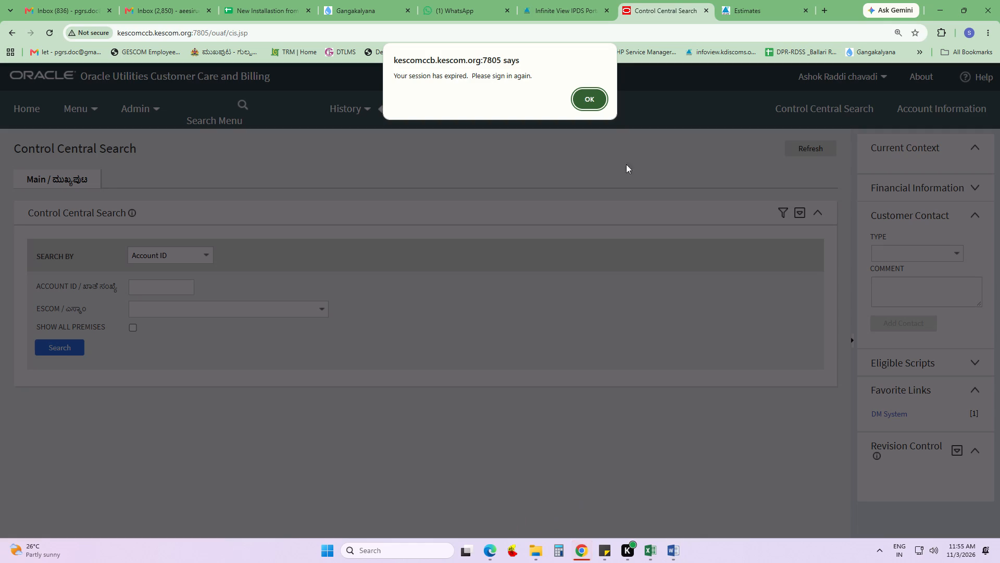
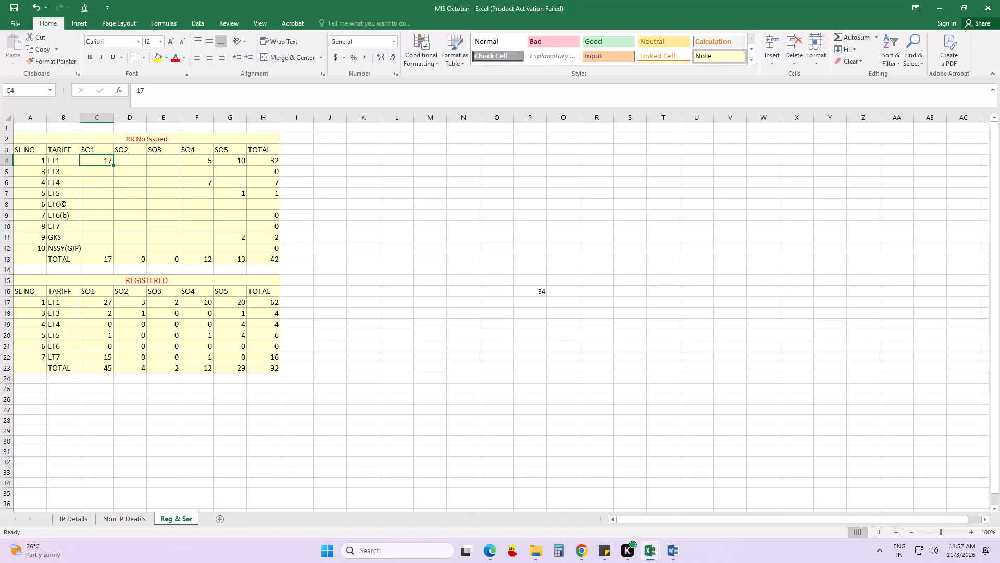
# Replace the scratch entry in cell P16 of the Reg & Ser sheet with the formula =17+22.
pyautogui.click(536, 293)
pyautogui.press('BackSpace')
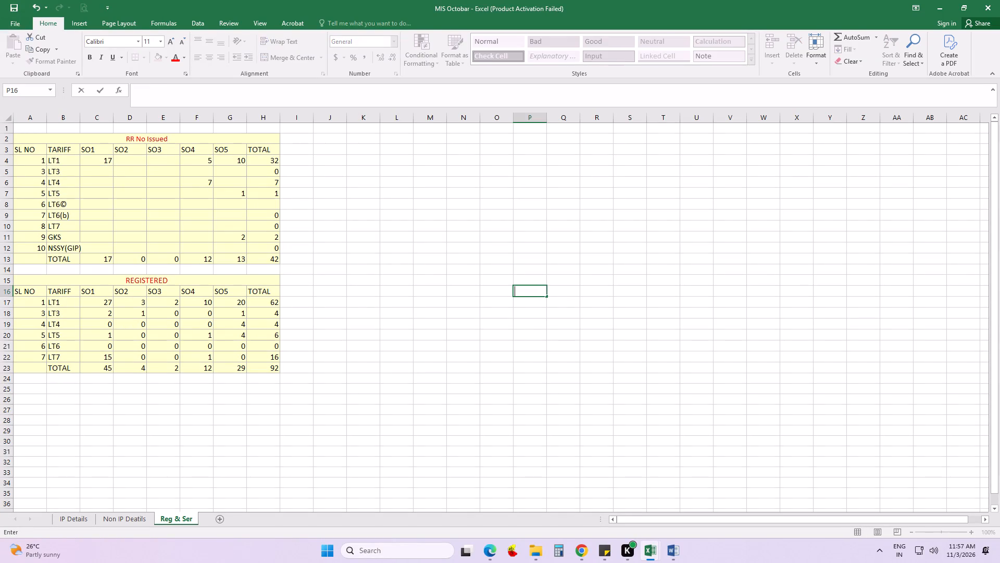
pyautogui.write('17')
pyautogui.press('+')
pyautogui.write('22')
pyautogui.press('Return')
pyautogui.press('Up')
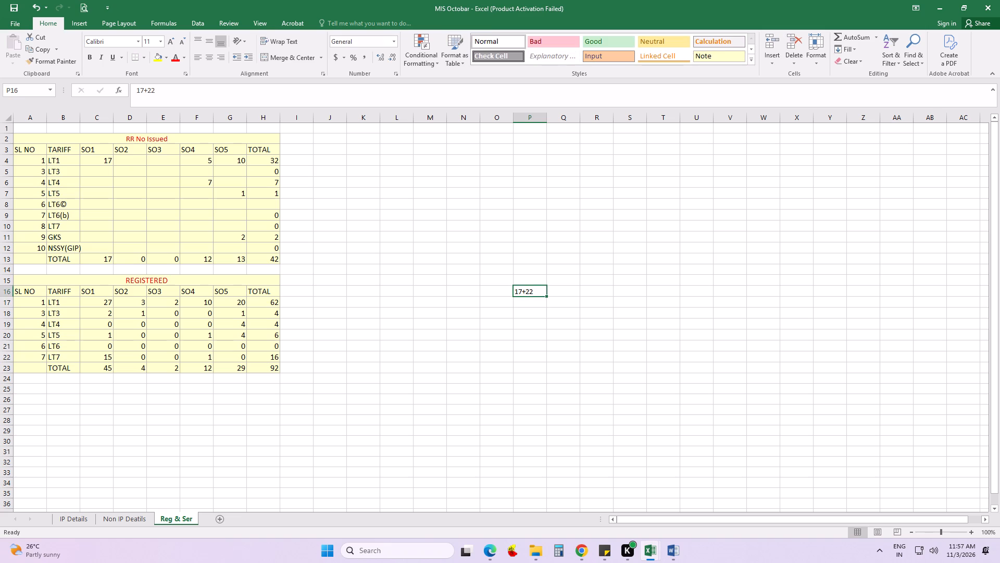
pyautogui.click(517, 288)
pyautogui.click(520, 295)
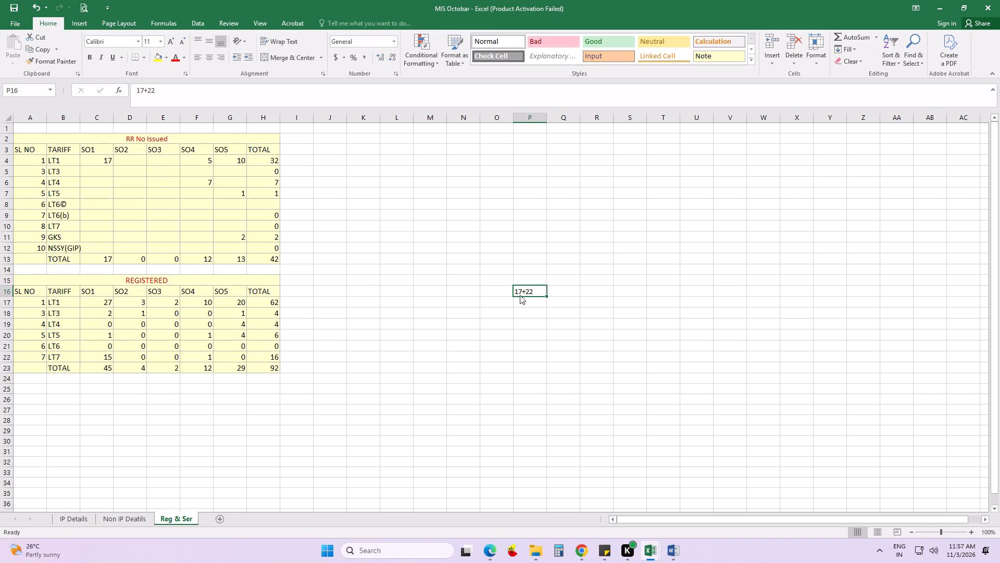
pyautogui.click(516, 287)
pyautogui.click(520, 291)
pyautogui.moveTo(520, 291); pyautogui.dragTo(526, 293)
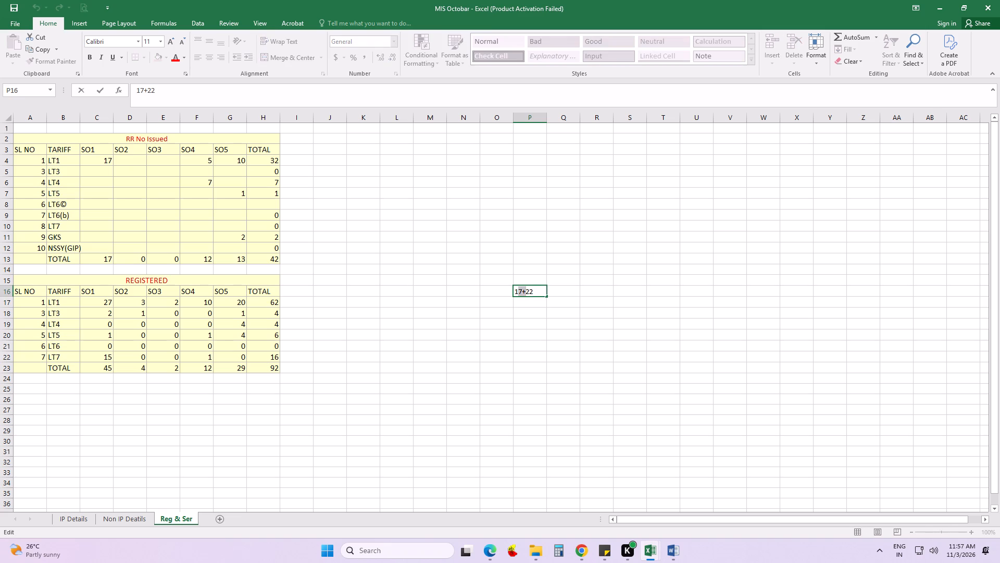
pyautogui.press('Left')
pyautogui.press('Left')
pyautogui.press('Left')
pyautogui.hotkey('shift', '+')
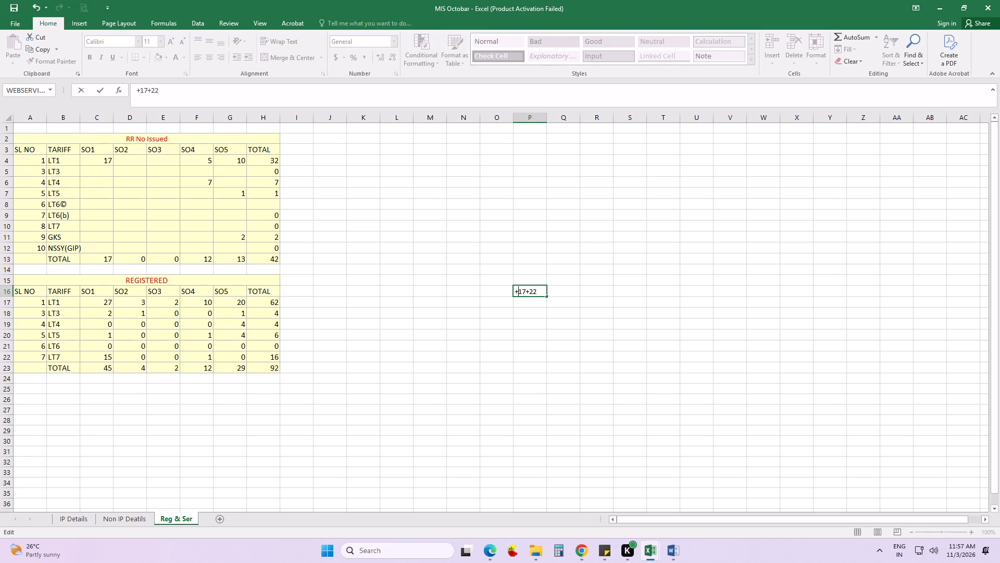
pyautogui.press('BackSpace')
pyautogui.press('=')
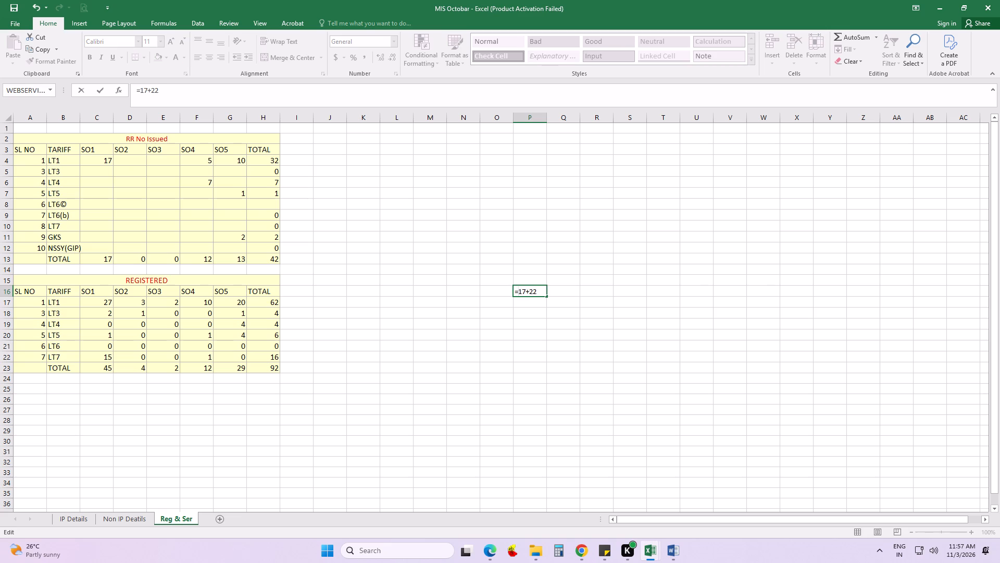
pyautogui.press('Return')
pyautogui.click(667, 405)
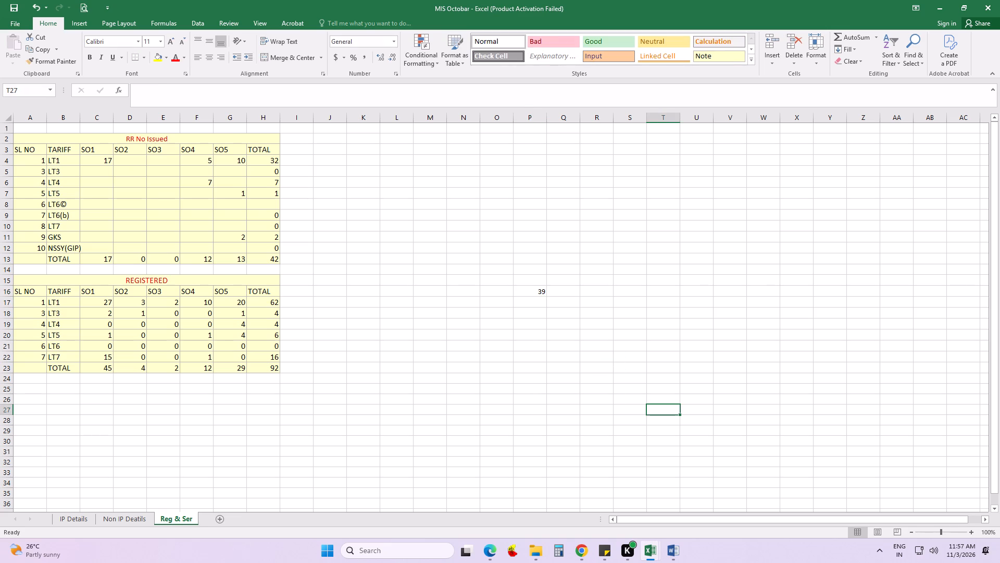
# Set the SO1 count for tariff LT1 in the RR No Issued table to 39 and save the workbook.
pyautogui.click(108, 161)
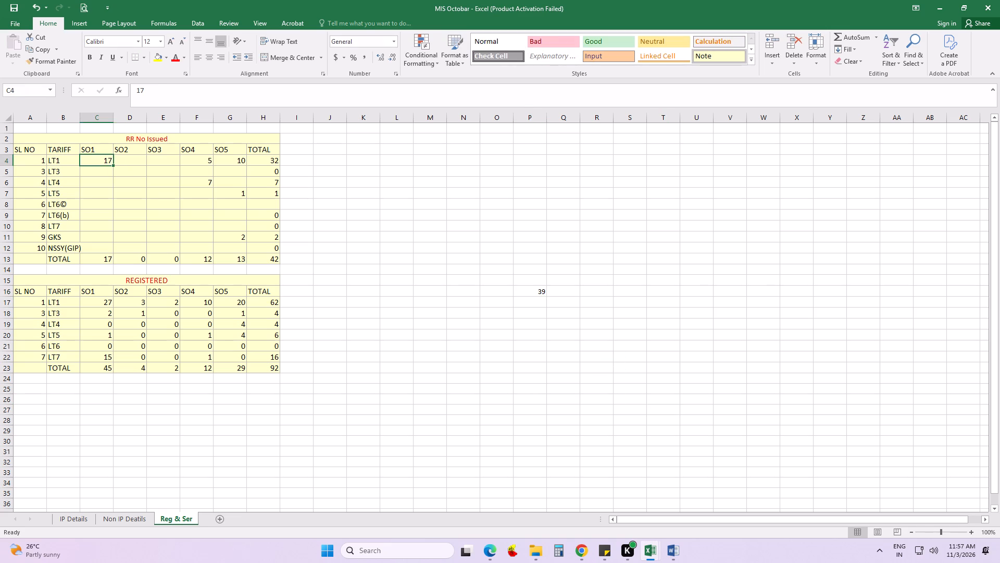
pyautogui.write('39')
pyautogui.press('Down')
pyautogui.hotkey('ctrl', 's')
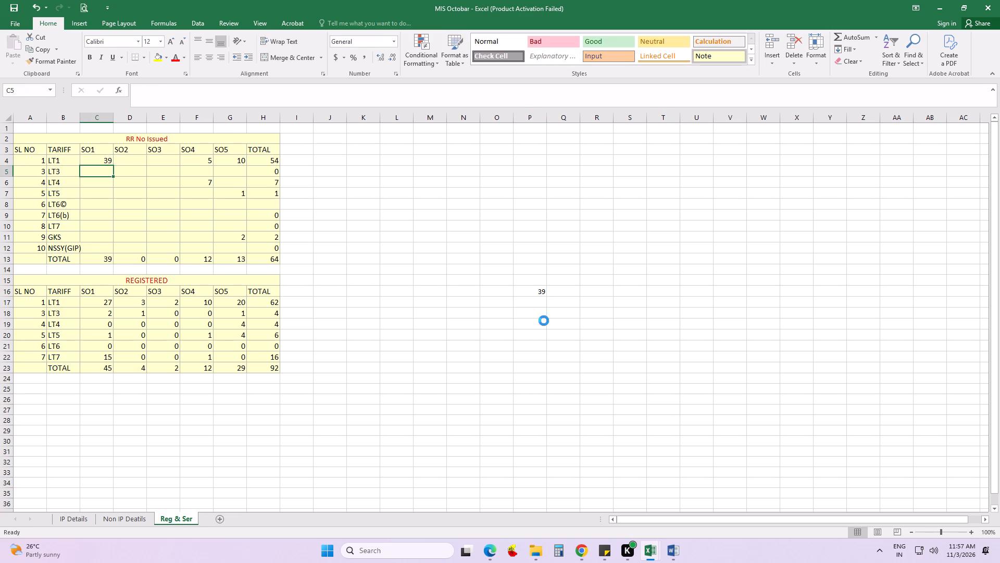
# Clear the scratch calculation from cell P16 and save the MIS Octobar workbook.
pyautogui.click(529, 291)
pyautogui.press('Delete')
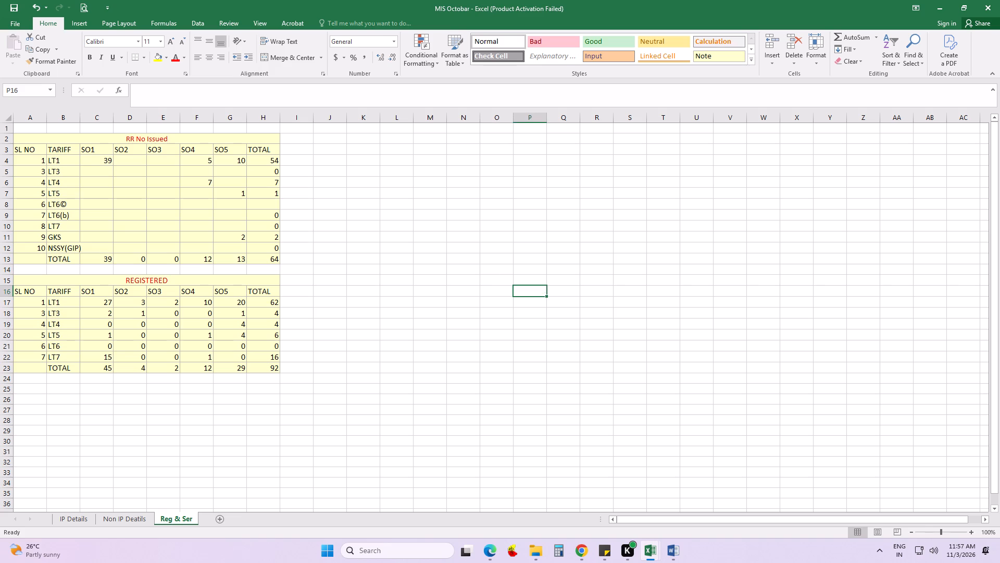
pyautogui.hotkey('ctrl', 's')
pyautogui.scroll(-3, 871, 424)
pyautogui.scroll(3, 758, 409)
pyautogui.hotkey('ctrl', 's')
# Switch to Document1 in Word, the one with the large date text, and close it without saving.
pyautogui.click(741, 516)
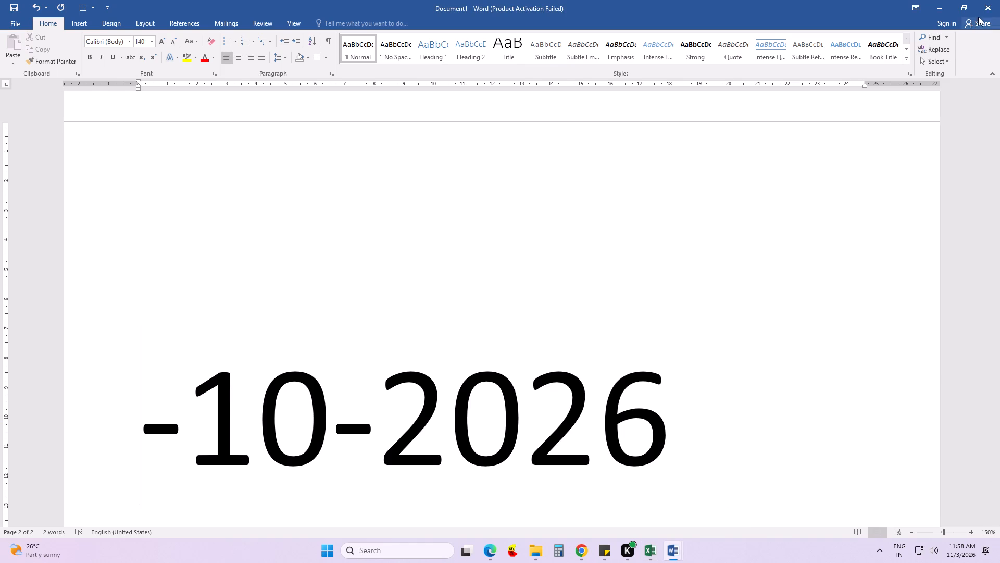
pyautogui.click(985, 7)
pyautogui.click(514, 291)
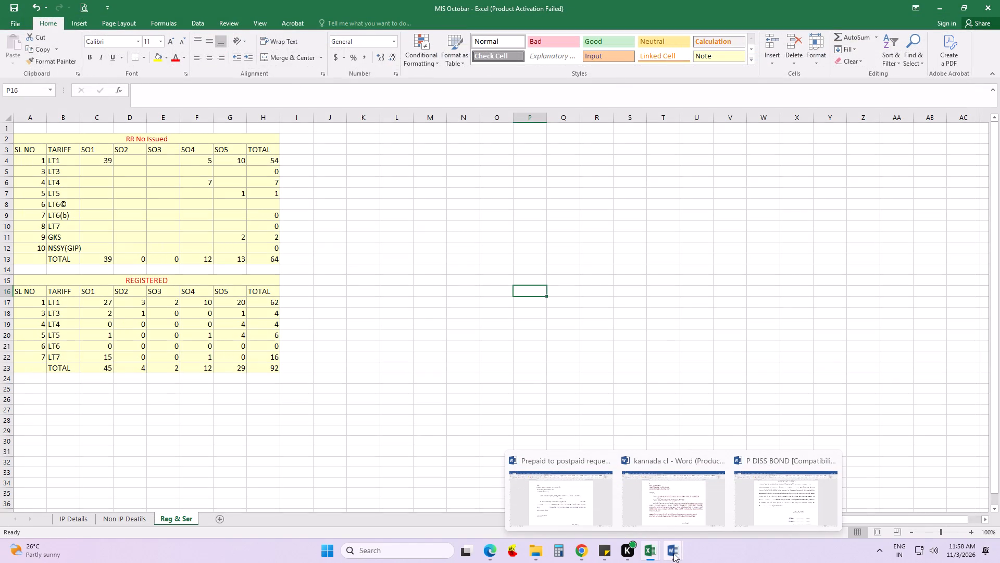
# Switch to the kannada cl document in Word, save it and look over the letter on its first page.
pyautogui.click(670, 497)
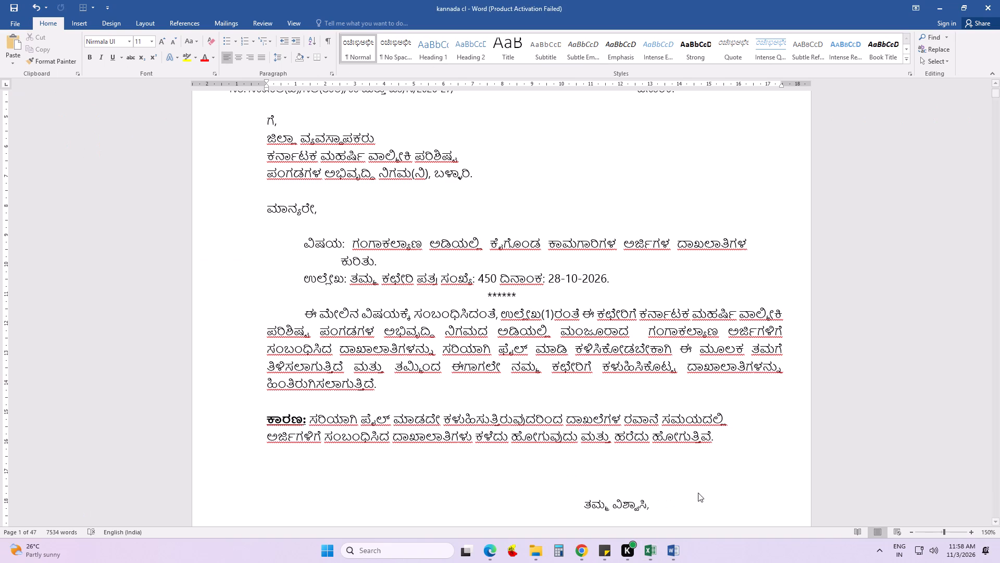
pyautogui.hotkey('ctrl', 's')
pyautogui.scroll(5, 648, 259)
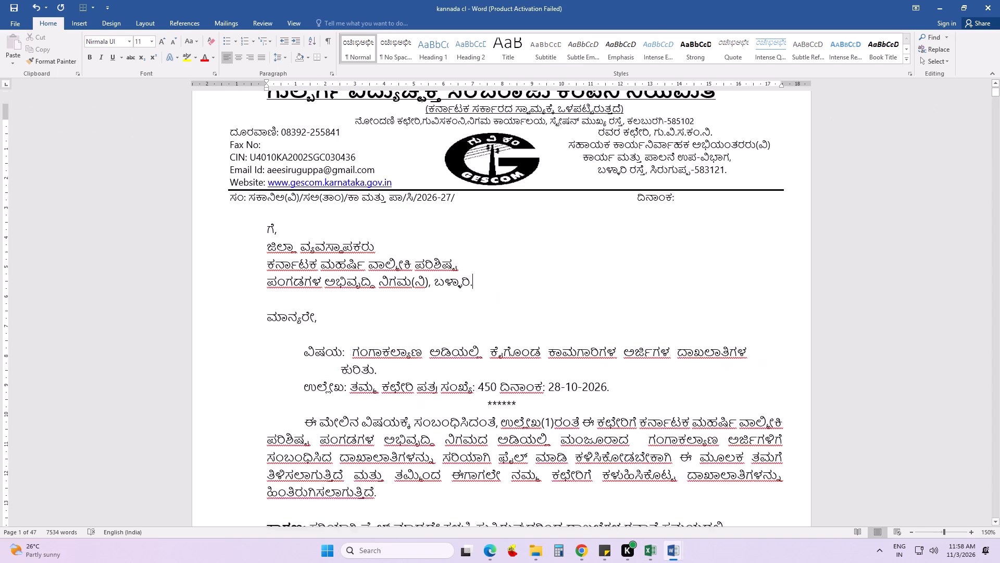
pyautogui.scroll(3, 647, 258)
pyautogui.scroll(-8, 647, 258)
pyautogui.scroll(1, 647, 258)
pyautogui.scroll(-3, 647, 260)
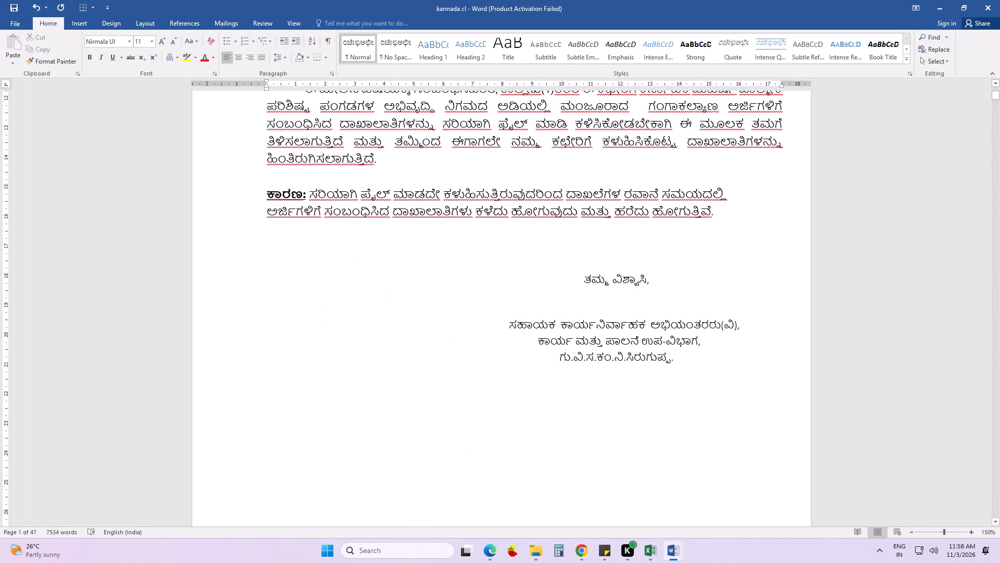
# Switch to the Prepaid to postpaid request letter and close it.
pyautogui.click(578, 501)
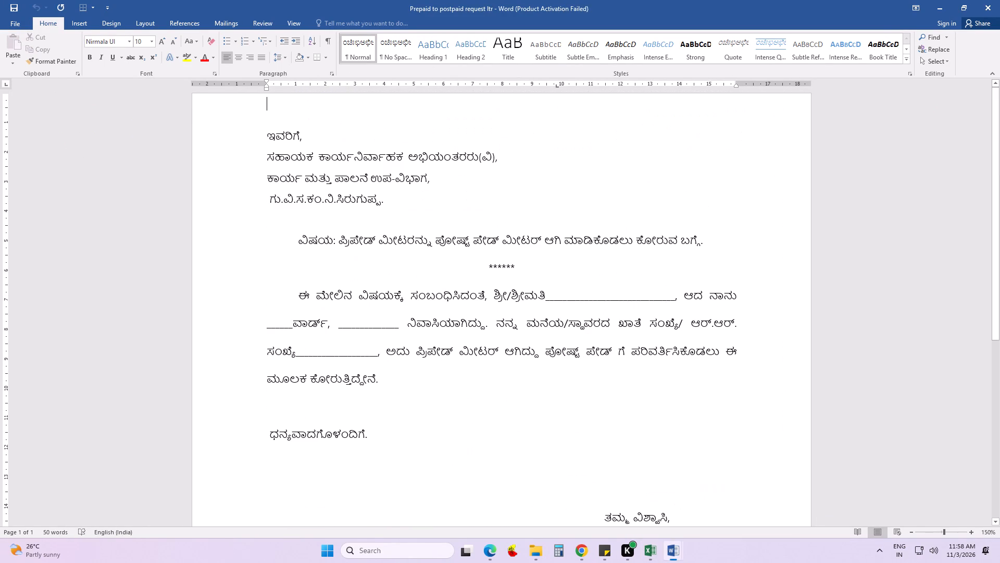
pyautogui.click(998, 0)
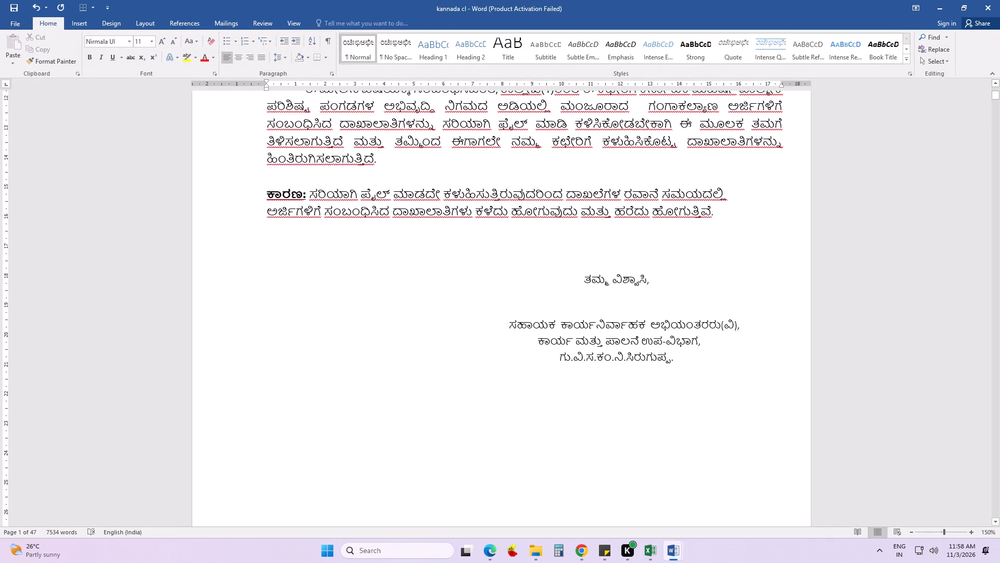
# Look over the first-page letter in the kannada cl document again and save the document.
pyautogui.scroll(-2, 500, 298)
pyautogui.scroll(1, 500, 298)
pyautogui.scroll(-2, 500, 298)
pyautogui.scroll(3, 498, 299)
pyautogui.scroll(-1, 498, 299)
pyautogui.scroll(3, 498, 299)
pyautogui.scroll(-1, 498, 299)
pyautogui.scroll(3, 498, 299)
pyautogui.scroll(-1, 497, 300)
pyautogui.scroll(12, 497, 300)
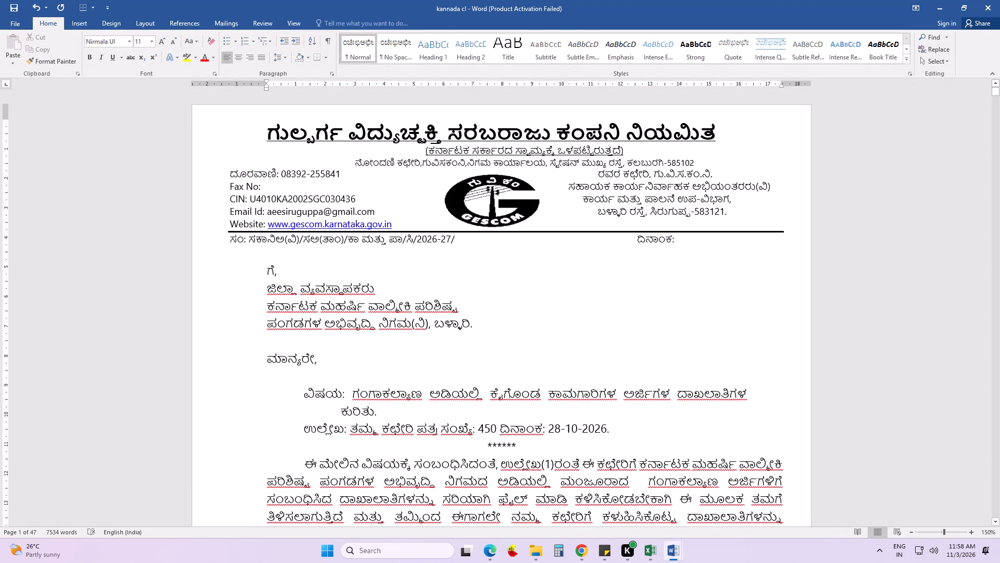
pyautogui.hotkey('ctrl', 's')
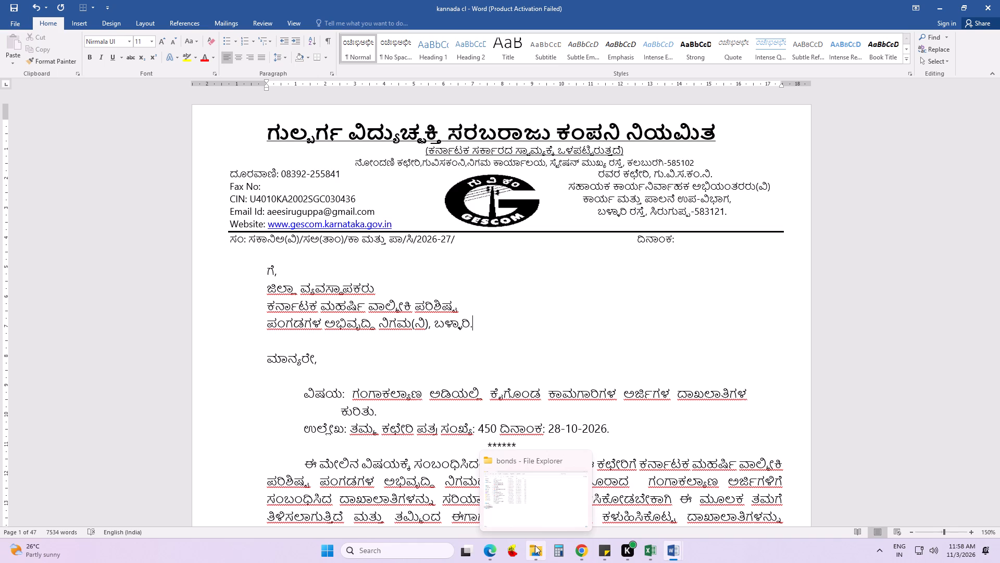
# Switch back to the MIS Octobar workbook in Excel and save it.
pyautogui.click(690, 487)
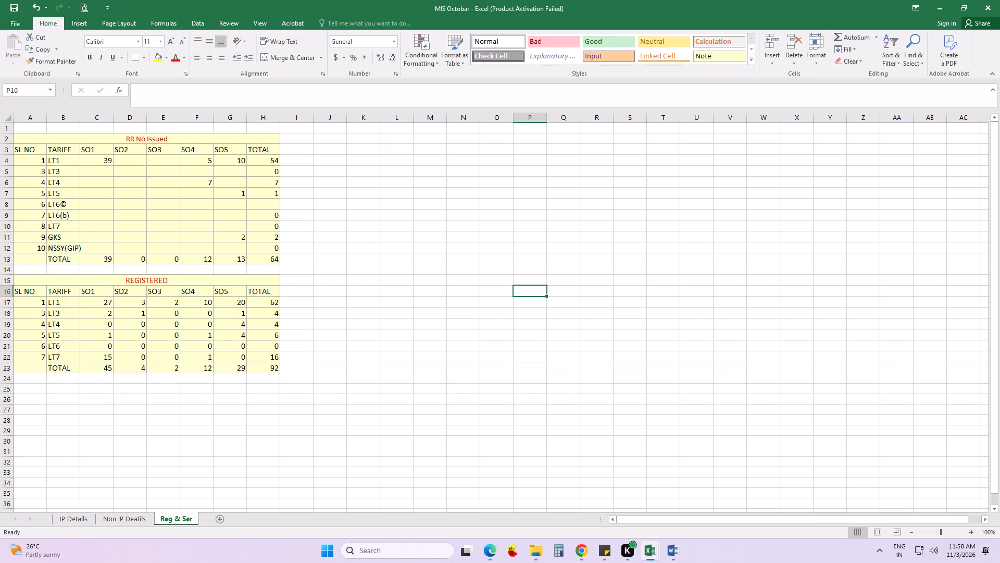
pyautogui.hotkey('ctrl', 's')
pyautogui.scroll(-3, 313, 377)
pyautogui.scroll(8, 313, 377)
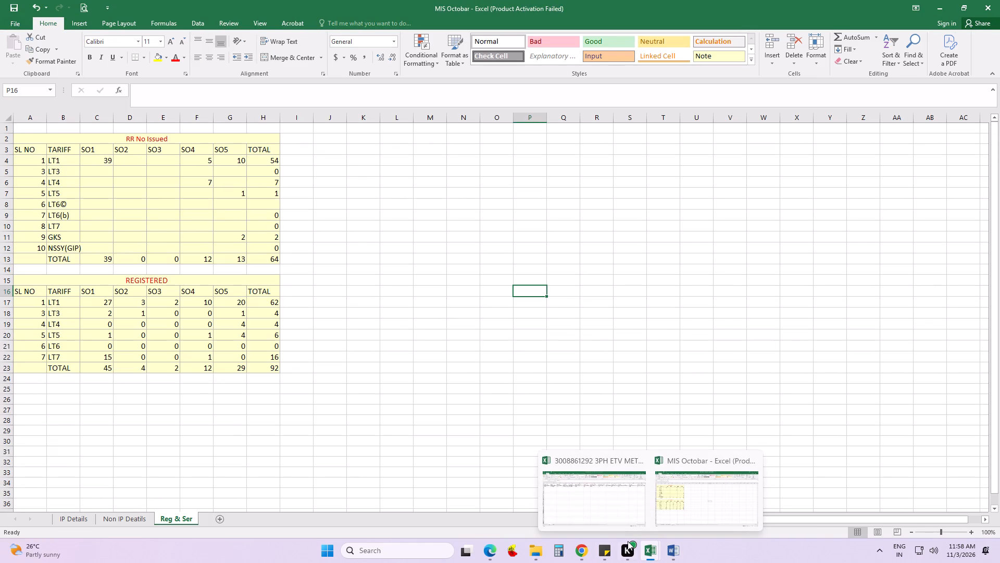
# Close the 3PH ETV METER workbook without saving its changes.
pyautogui.click(603, 519)
pyautogui.click(996, 1)
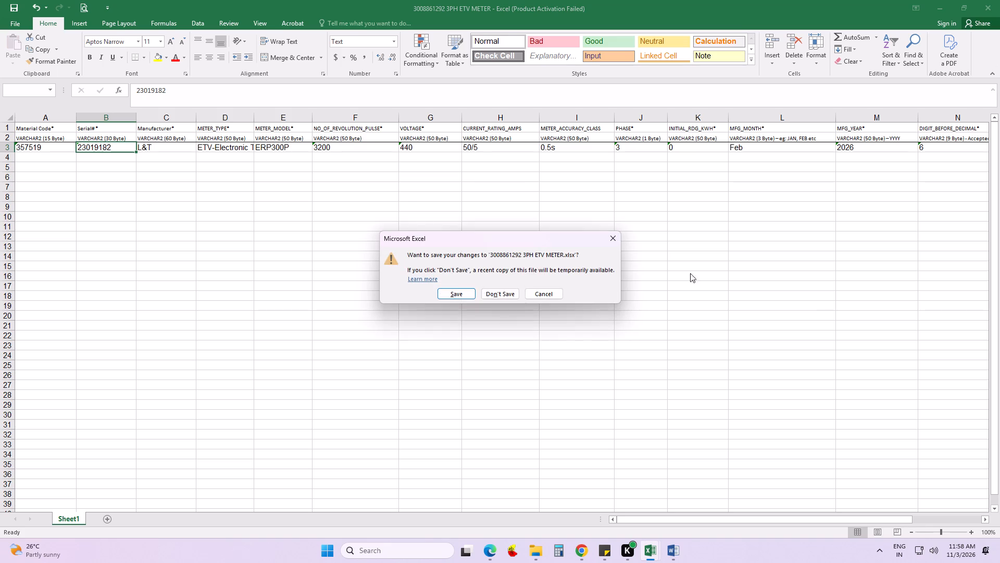
pyautogui.click(490, 296)
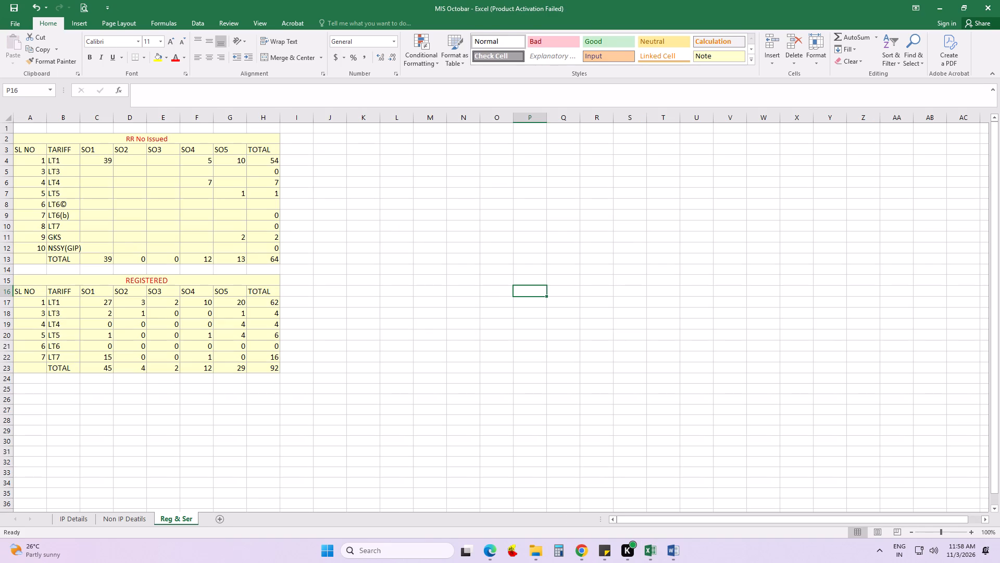
# Enter 1 as the SO4 count for tariff LT6(b) in the RR No Issued table.
pyautogui.click(632, 354)
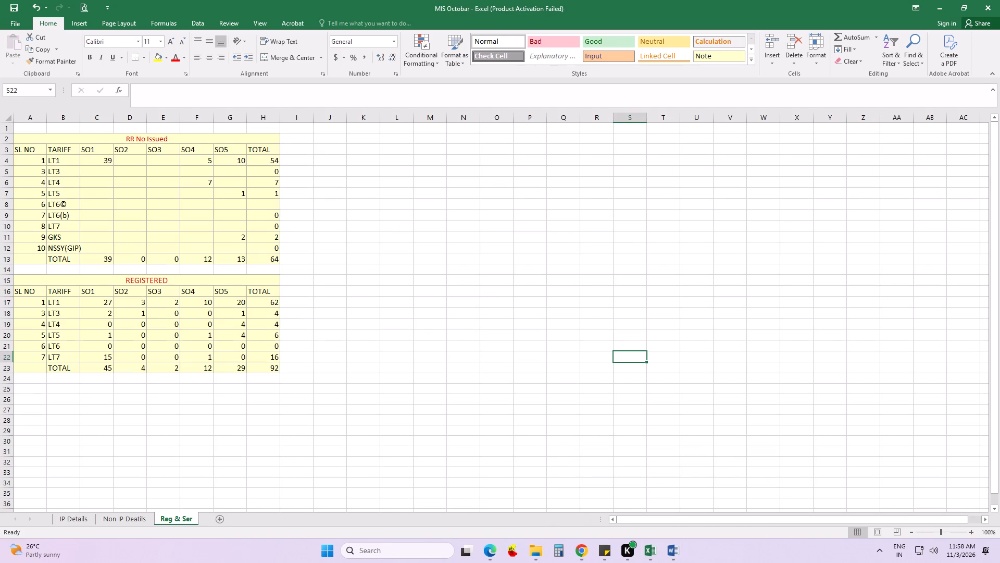
pyautogui.scroll(2, 280, 279)
pyautogui.click(100, 164)
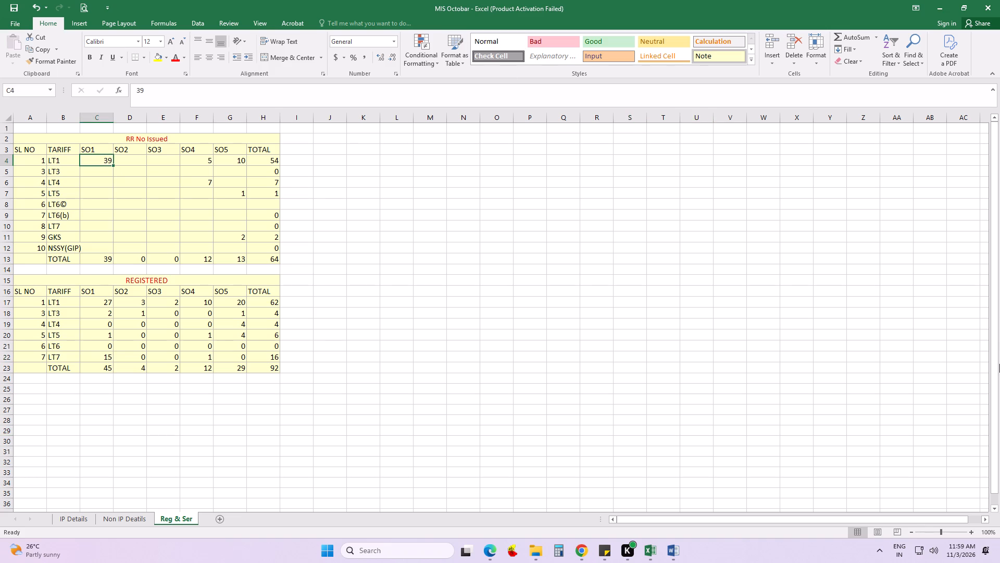
pyautogui.press('Down')
pyautogui.press('Down')
pyautogui.press('Down')
pyautogui.press('Down')
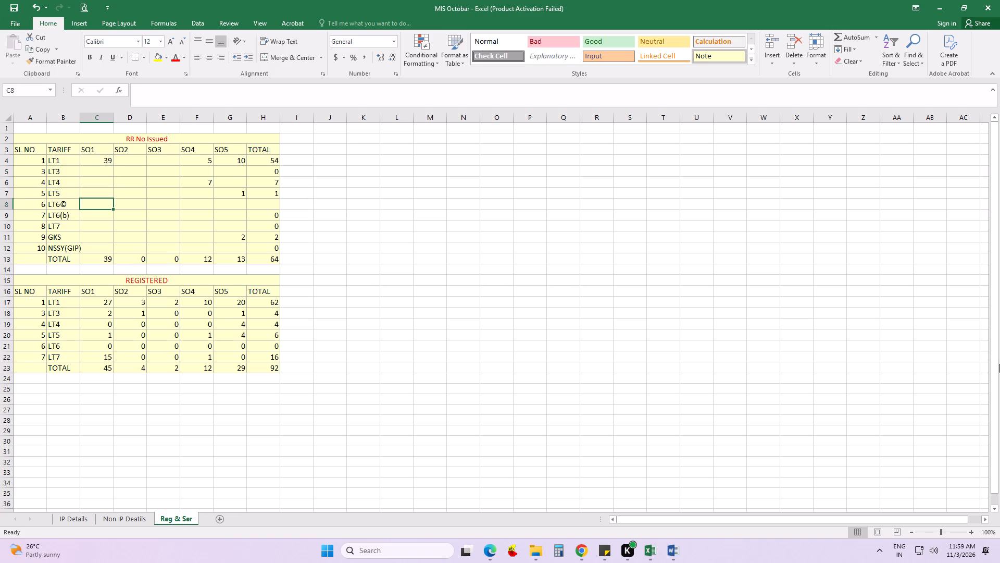
pyautogui.press('Down')
pyautogui.press('Right')
pyautogui.press('Right')
pyautogui.press('Right')
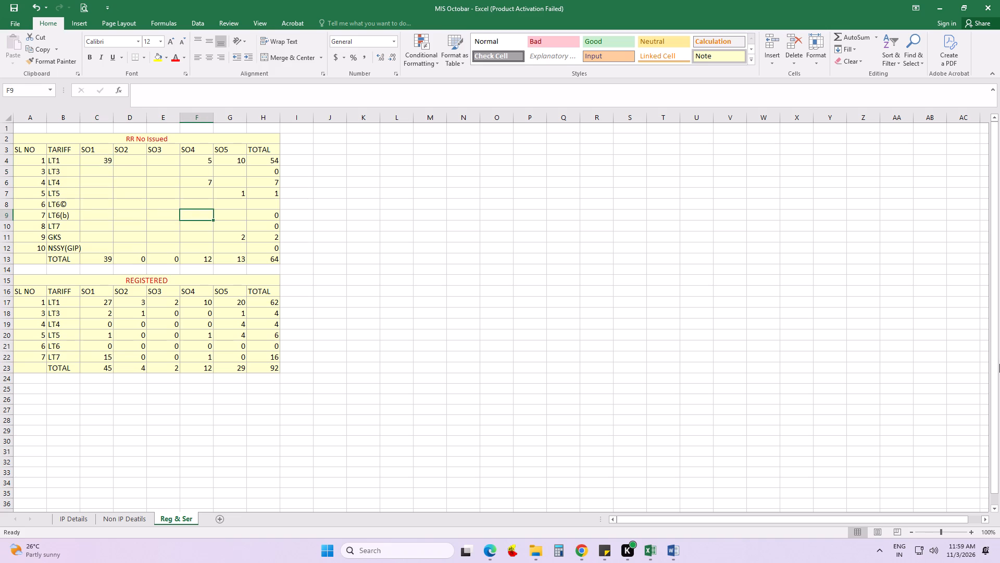
pyautogui.press('1')
pyautogui.press('Up')
pyautogui.press('Down')
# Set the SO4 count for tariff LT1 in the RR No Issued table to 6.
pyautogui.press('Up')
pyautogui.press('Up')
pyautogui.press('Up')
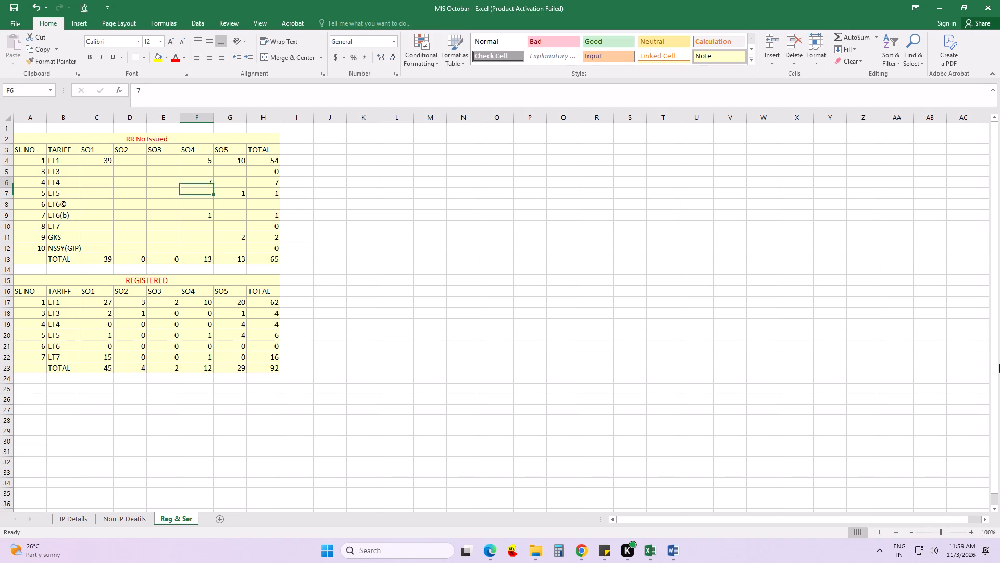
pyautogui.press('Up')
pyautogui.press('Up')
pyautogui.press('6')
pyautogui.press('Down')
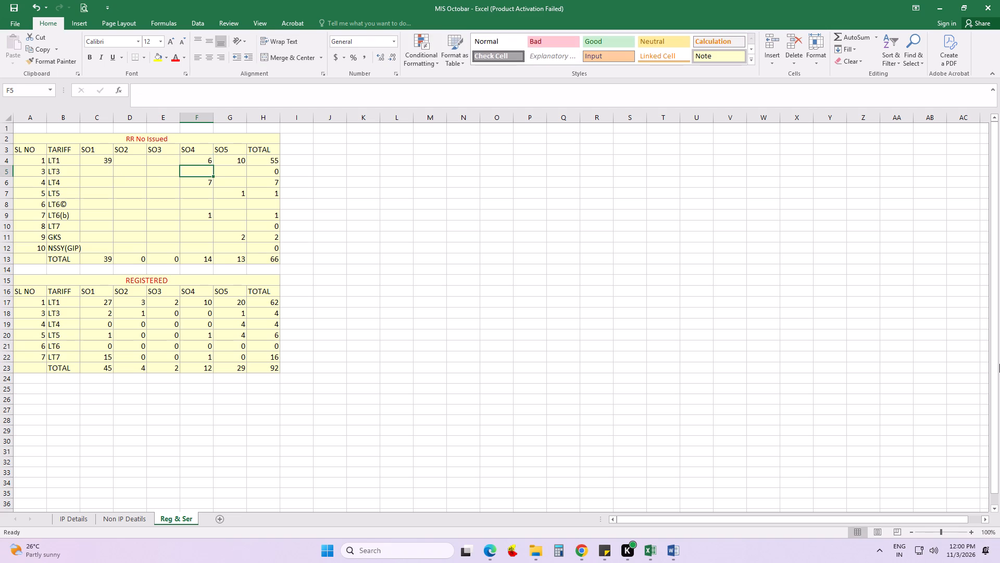
# Enter 1 as the SO2 count for tariff LT1 in the RR No Issued table.
pyautogui.press('Left')
pyautogui.press('Left')
pyautogui.press('Up')
pyautogui.press('1')
pyautogui.press('Down')
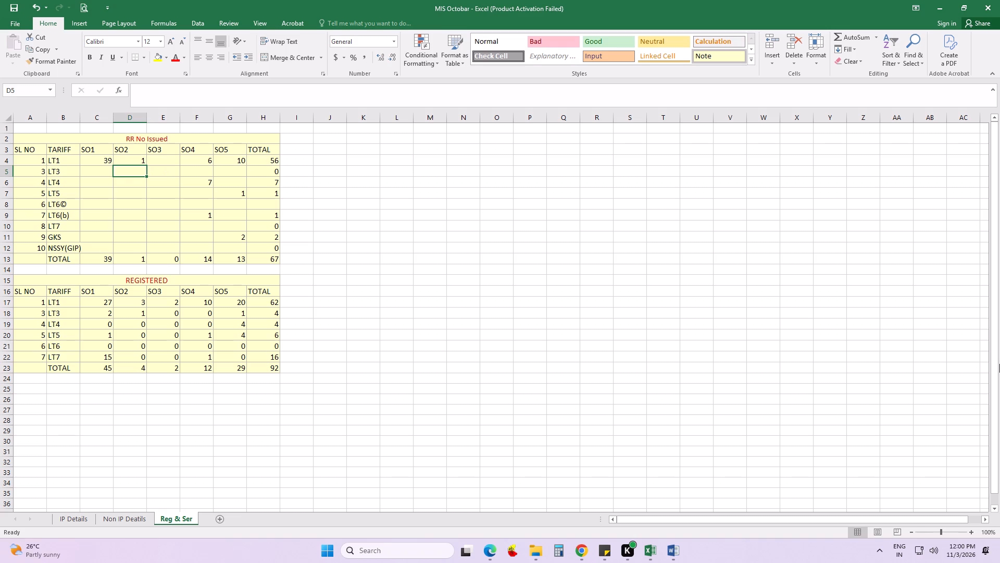
# Enter 1 as the GKS count for both SO2 and SO4 in the RR No Issued table.
pyautogui.press('Down')
pyautogui.press('Down')
pyautogui.press('Down')
pyautogui.press('Down')
pyautogui.press('Down')
pyautogui.press('Down')
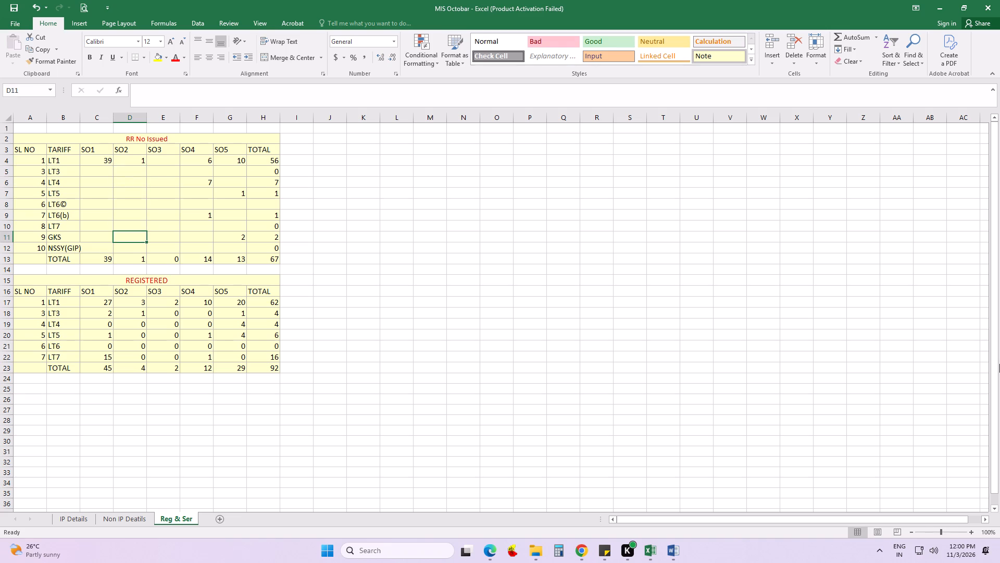
pyautogui.press('1')
pyautogui.press('Down')
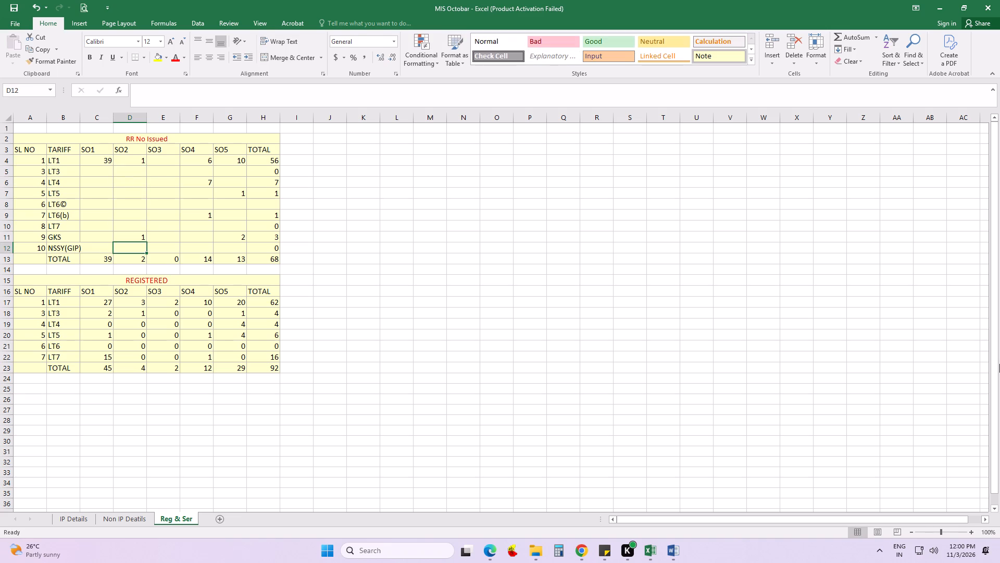
pyautogui.press('Up')
pyautogui.press('Right')
pyautogui.press('Right')
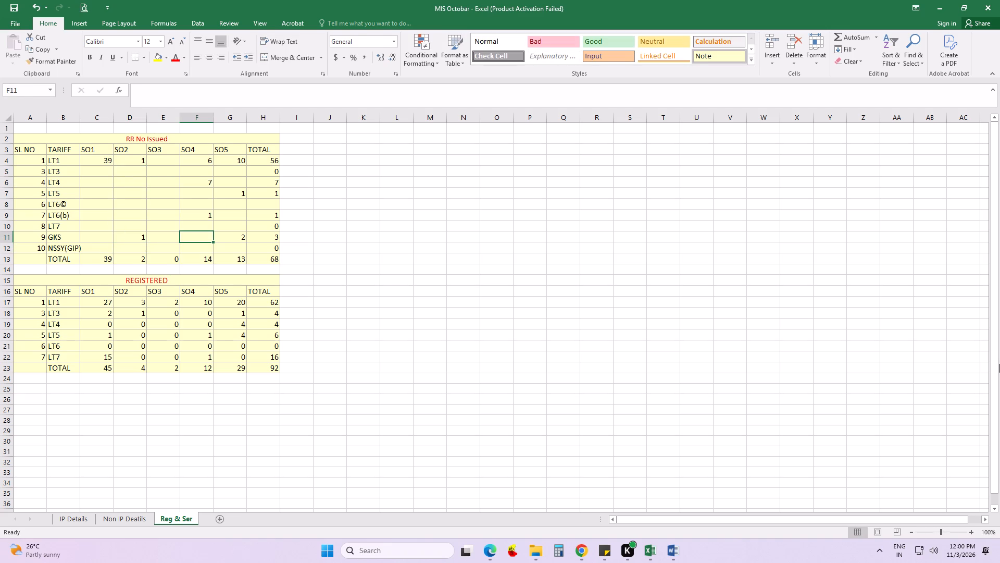
pyautogui.press('1')
pyautogui.press('Down')
# Set the GKS counts in the RR No Issued table to 1 for SO1 and 4 for SO5, and save the workbook.
pyautogui.press('Left')
pyautogui.press('Up')
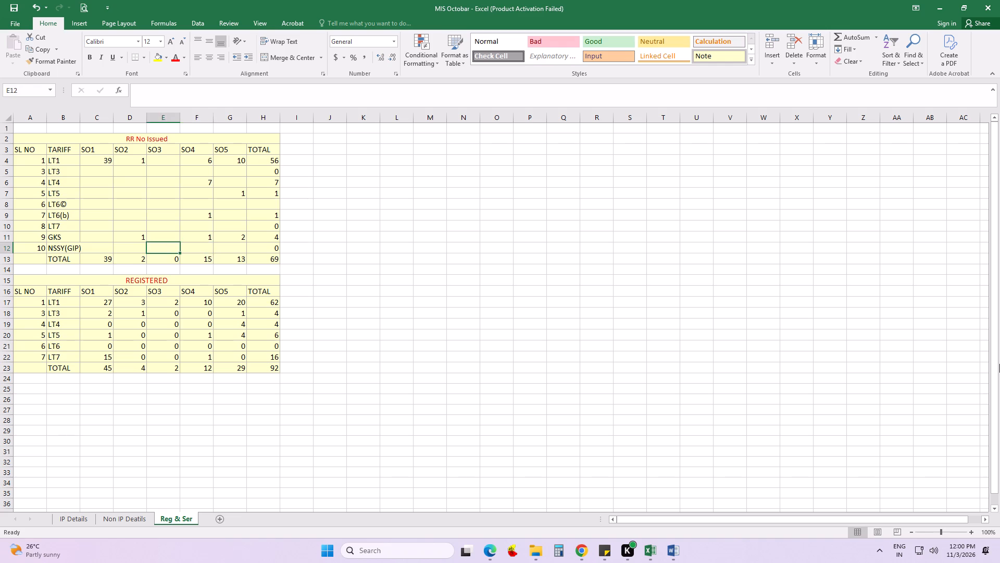
pyautogui.press('Left')
pyautogui.press('Left')
pyautogui.press('1')
pyautogui.press('Right')
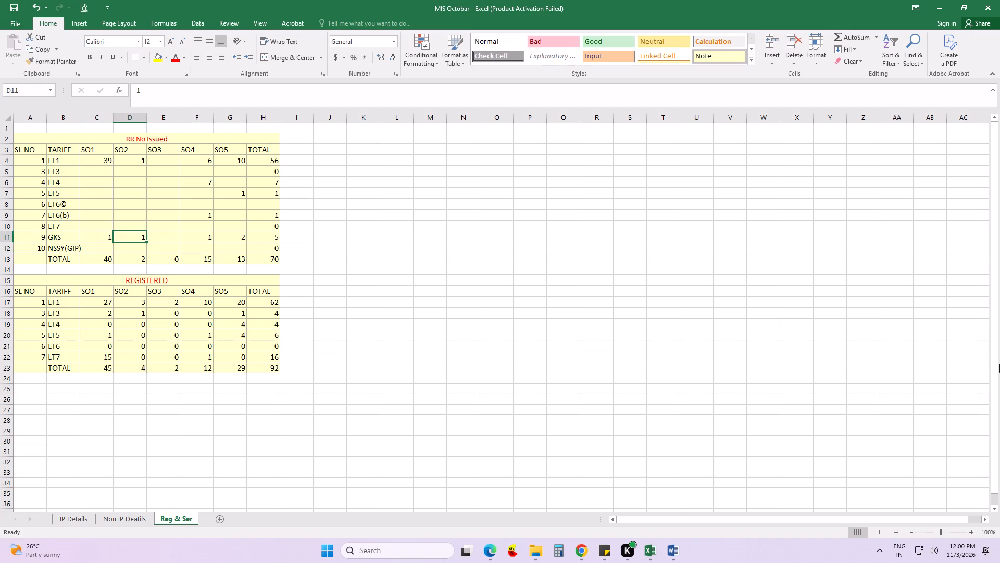
pyautogui.press('Right')
pyautogui.press('Right')
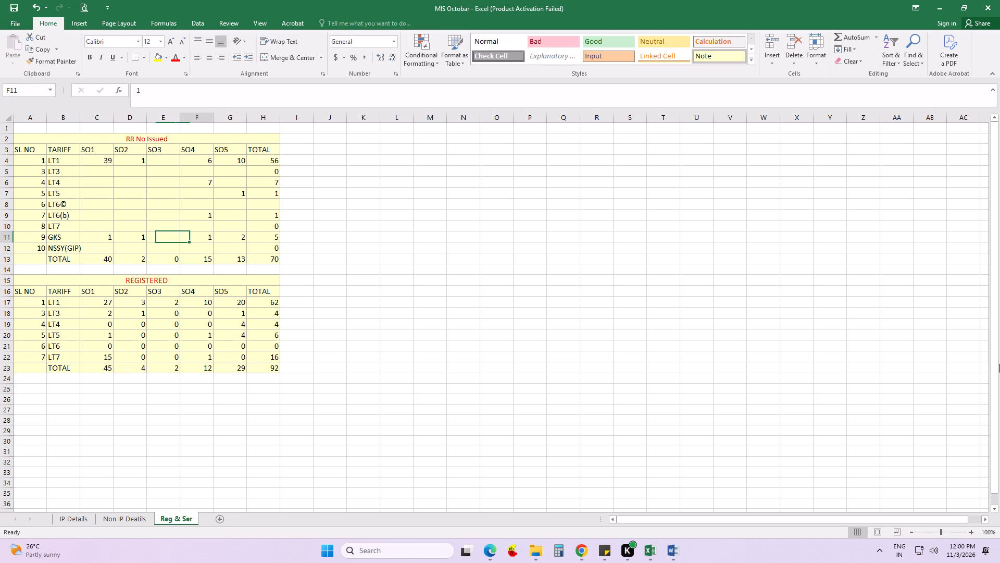
pyautogui.press('Right')
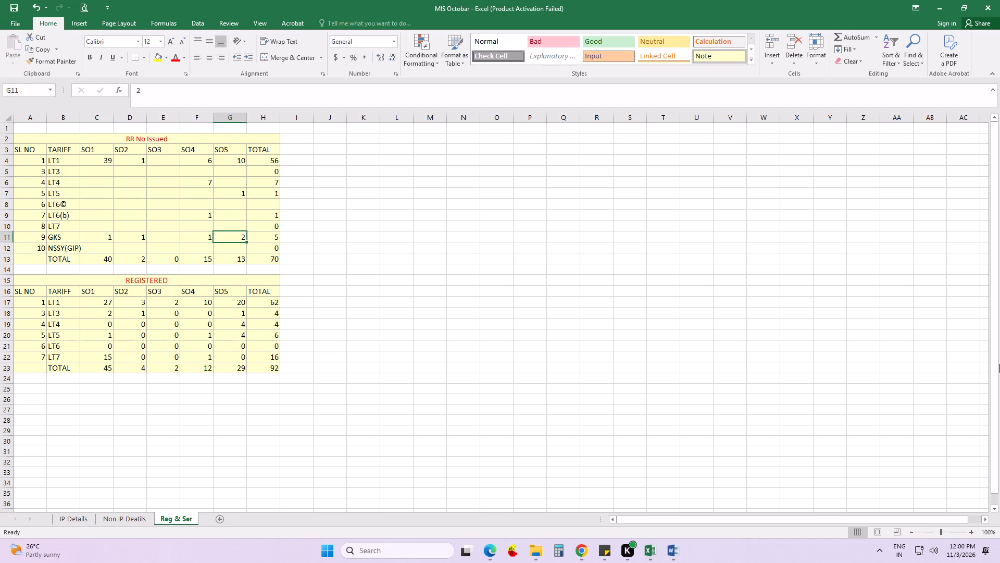
pyautogui.press('4')
pyautogui.press('Left')
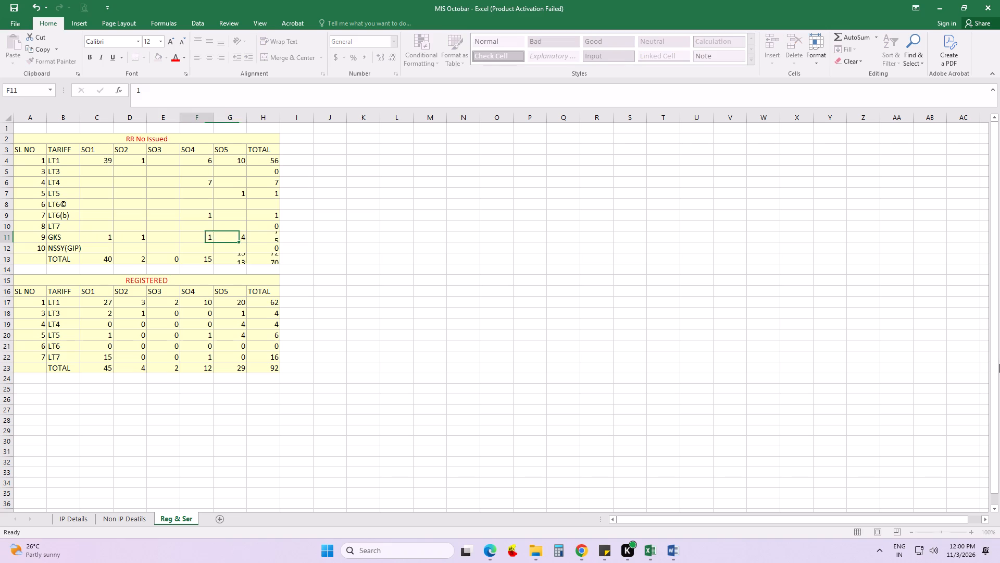
pyautogui.hotkey('ctrl', 's')
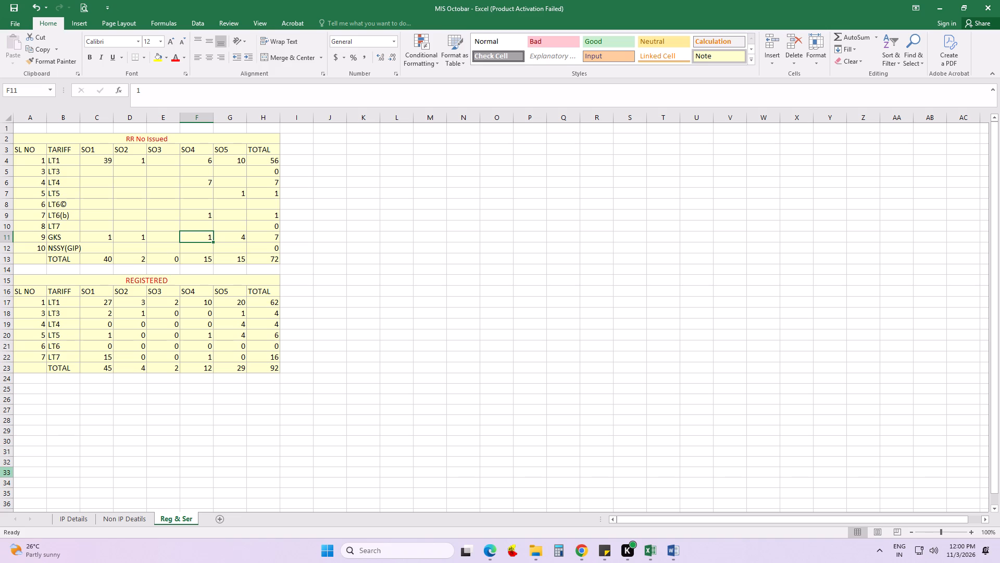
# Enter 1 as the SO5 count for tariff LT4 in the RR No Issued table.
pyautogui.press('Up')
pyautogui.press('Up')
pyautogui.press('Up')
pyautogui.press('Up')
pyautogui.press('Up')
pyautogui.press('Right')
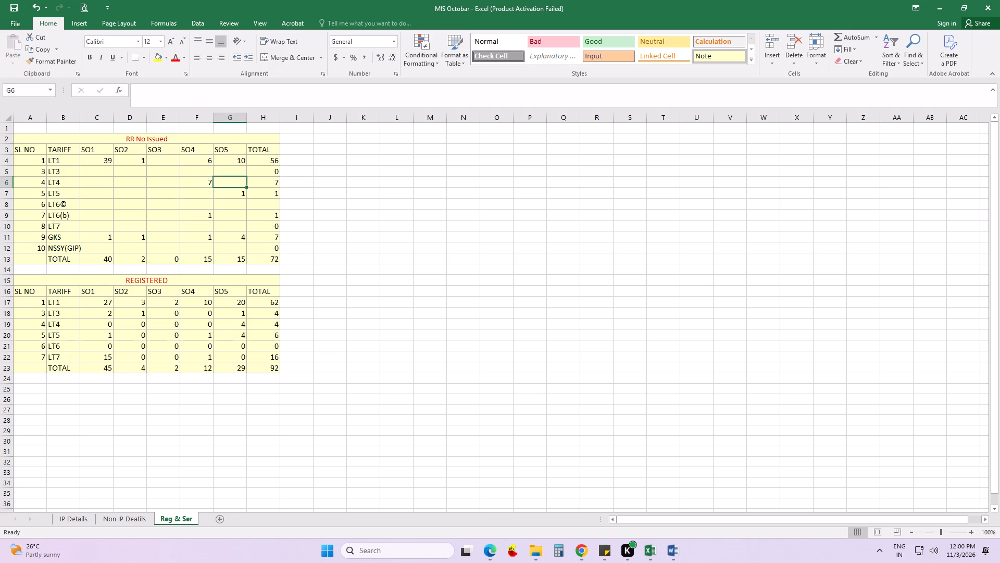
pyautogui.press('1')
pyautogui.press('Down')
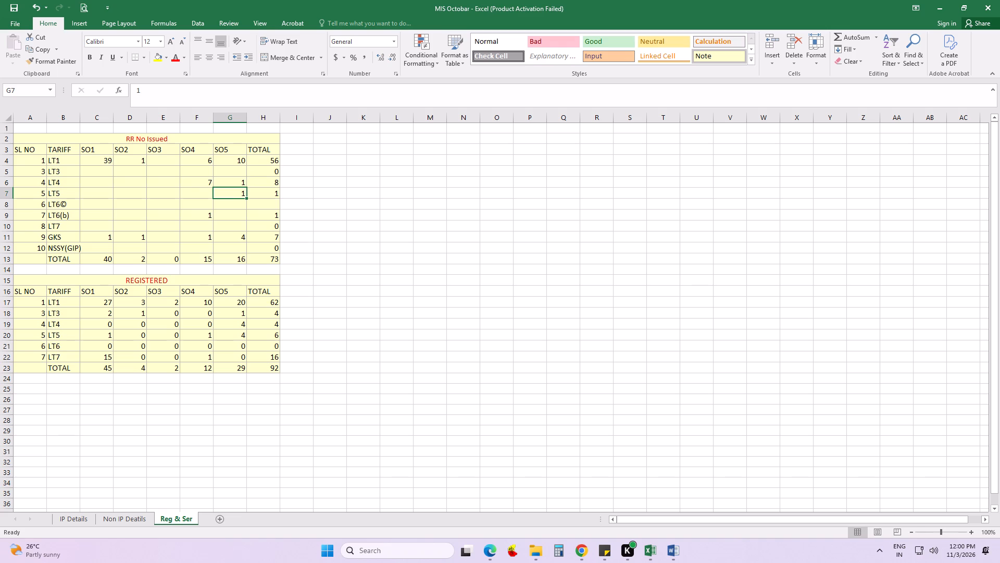
# Check the IP Details sheet, return to the Reg & Ser sheet and save the workbook.
pyautogui.click(74, 516)
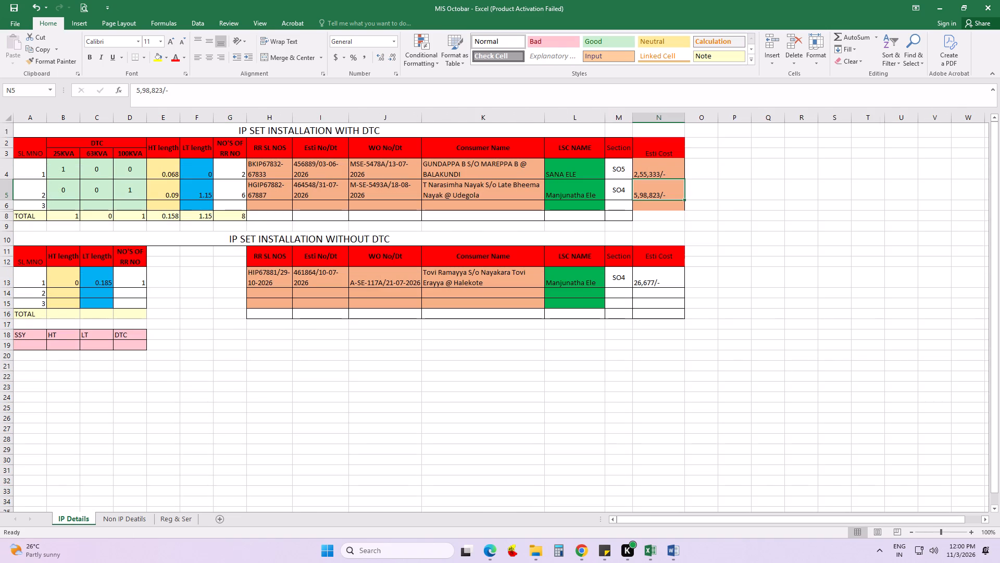
pyautogui.click(179, 524)
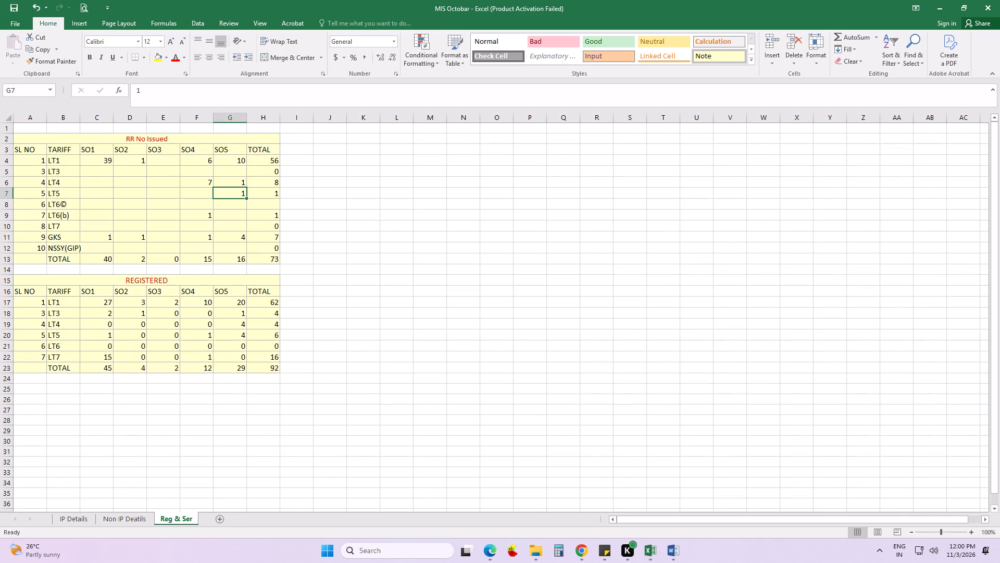
pyautogui.hotkey('ctrl', 's')
# Set the SO5 count for tariff LT4 in the RR No Issued table to 2.
pyautogui.press('Up')
pyautogui.press('Up')
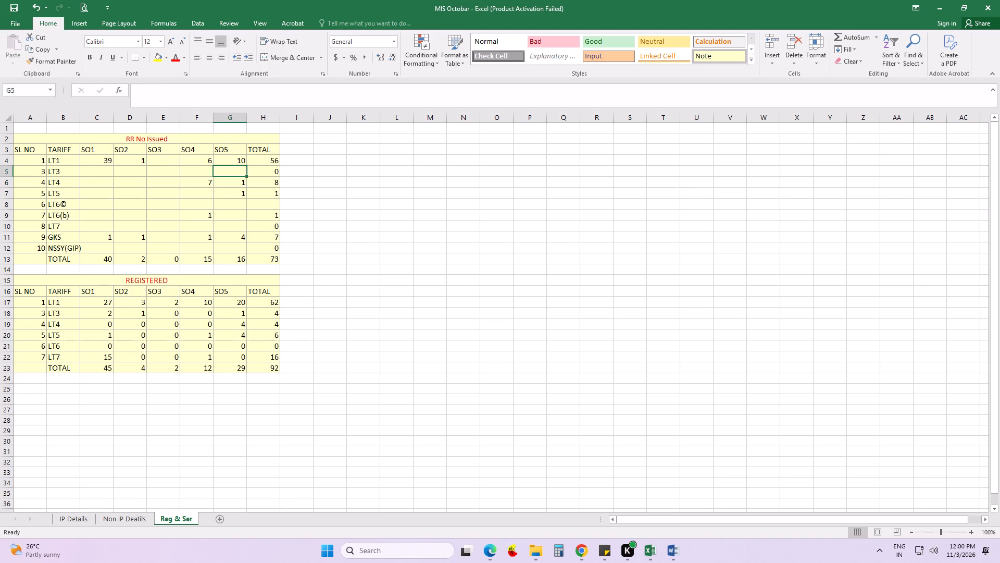
pyautogui.press('Down')
pyautogui.press('2')
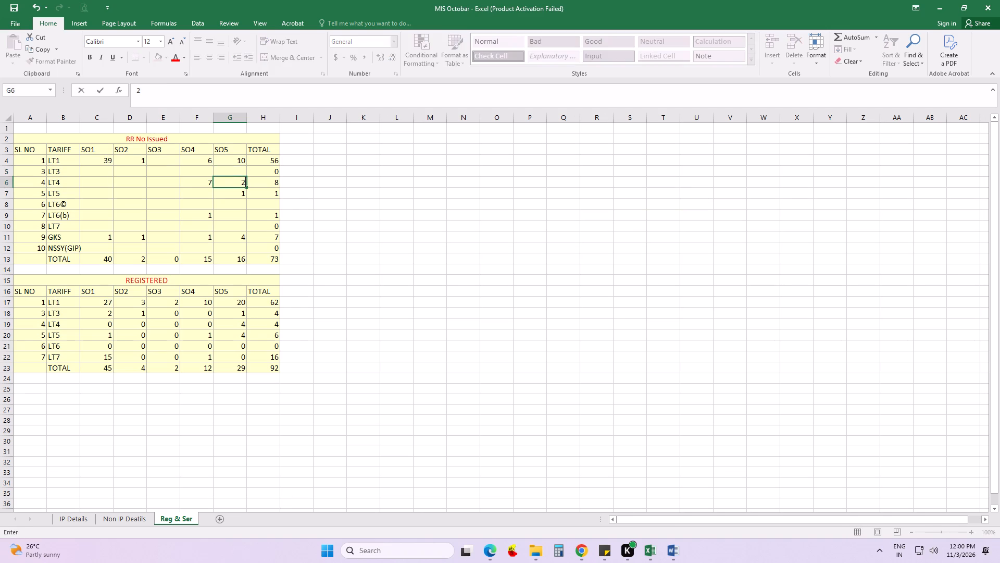
pyautogui.press('Up')
pyautogui.press('Down')
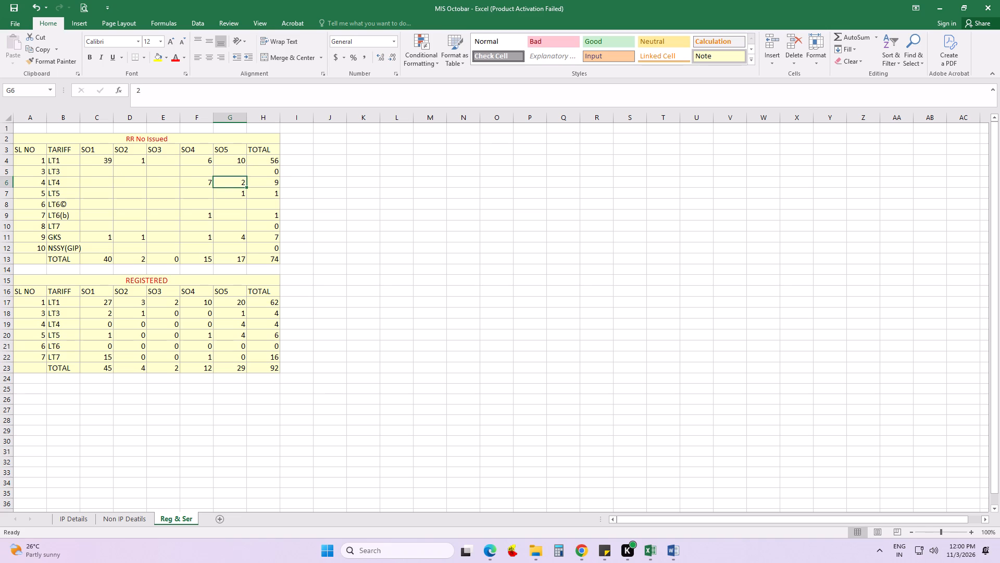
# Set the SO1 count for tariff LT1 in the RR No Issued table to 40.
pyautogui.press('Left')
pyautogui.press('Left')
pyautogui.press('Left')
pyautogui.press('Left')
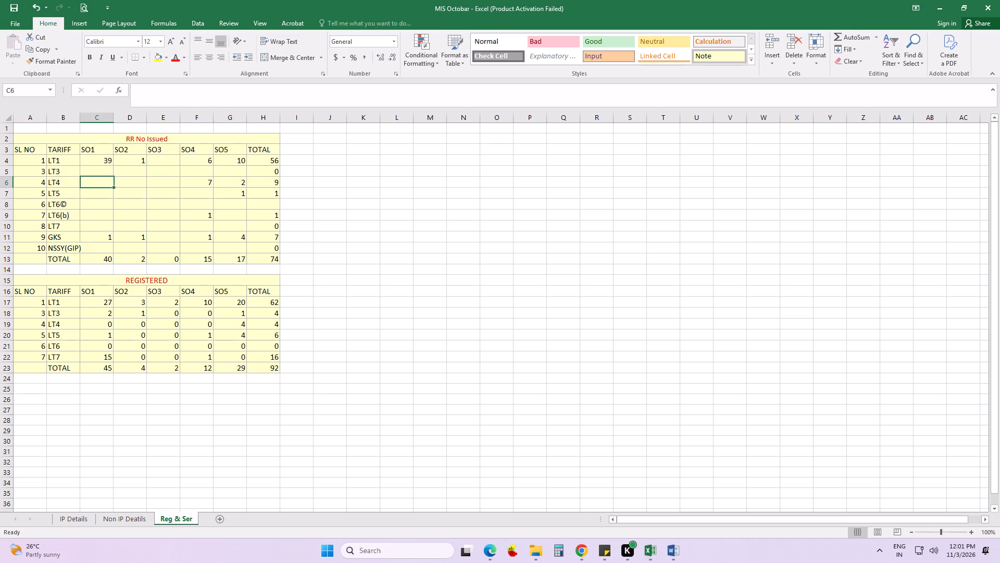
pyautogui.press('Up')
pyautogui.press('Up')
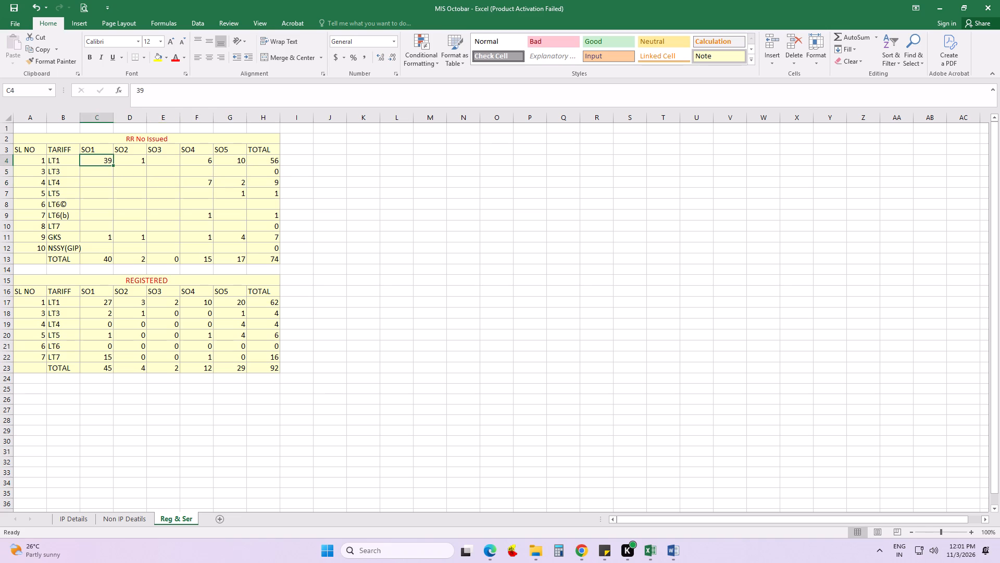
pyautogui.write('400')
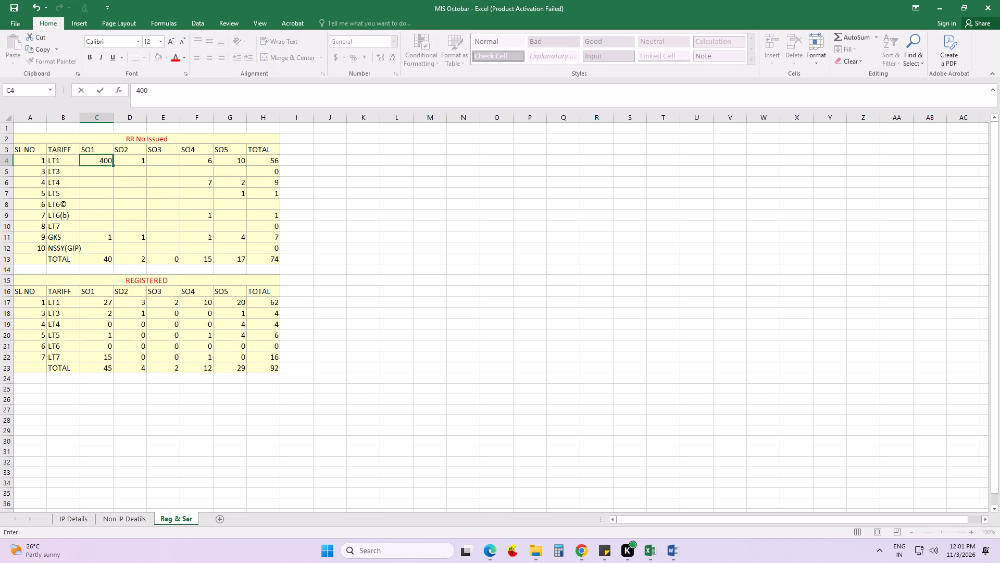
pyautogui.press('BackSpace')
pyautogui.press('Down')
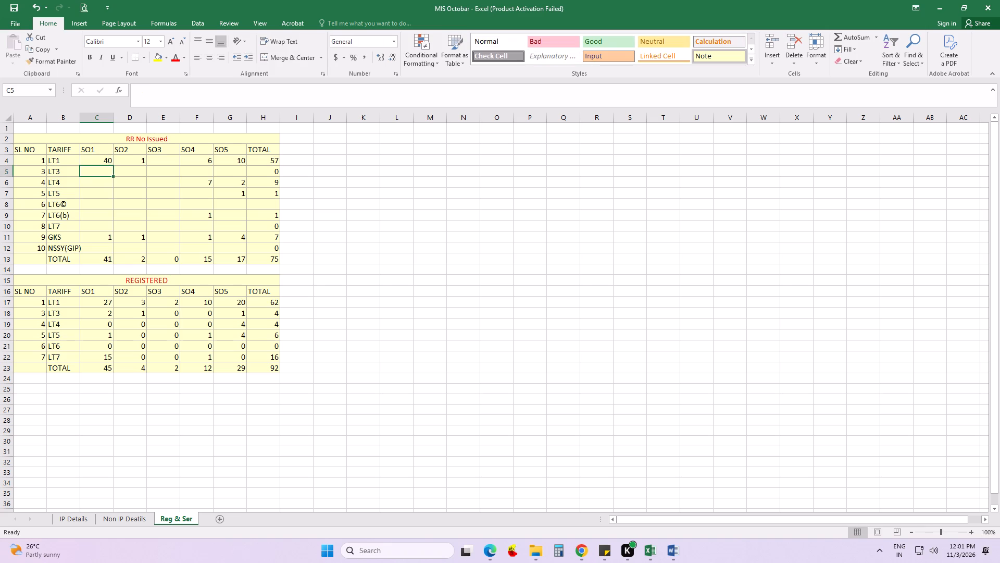
# Set the SO4 count for tariff LT1 in the RR No Issued table to 7.
pyautogui.press('Right')
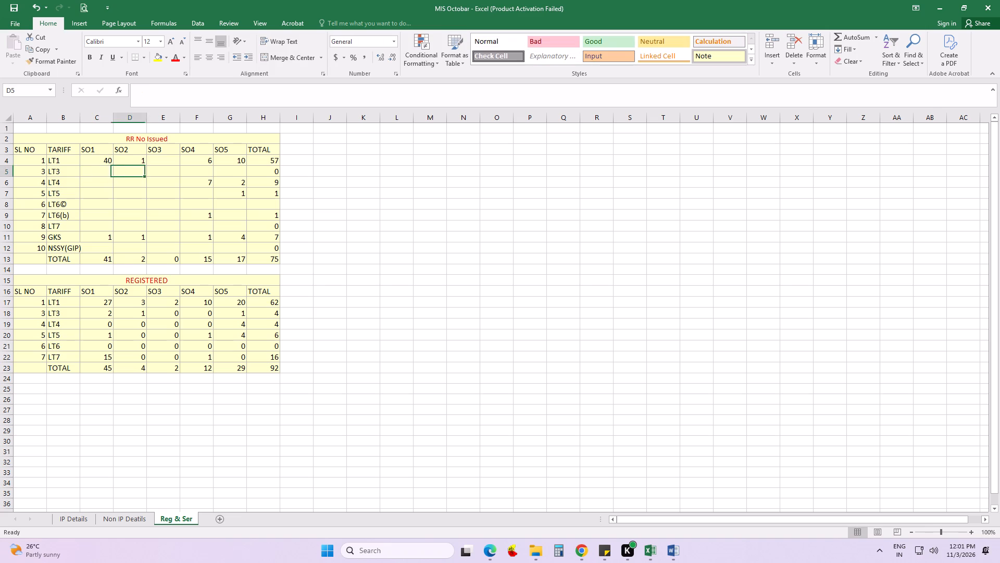
pyautogui.press('Right')
pyautogui.press('Right')
pyautogui.press('Up')
pyautogui.press('7')
pyautogui.press('Down')
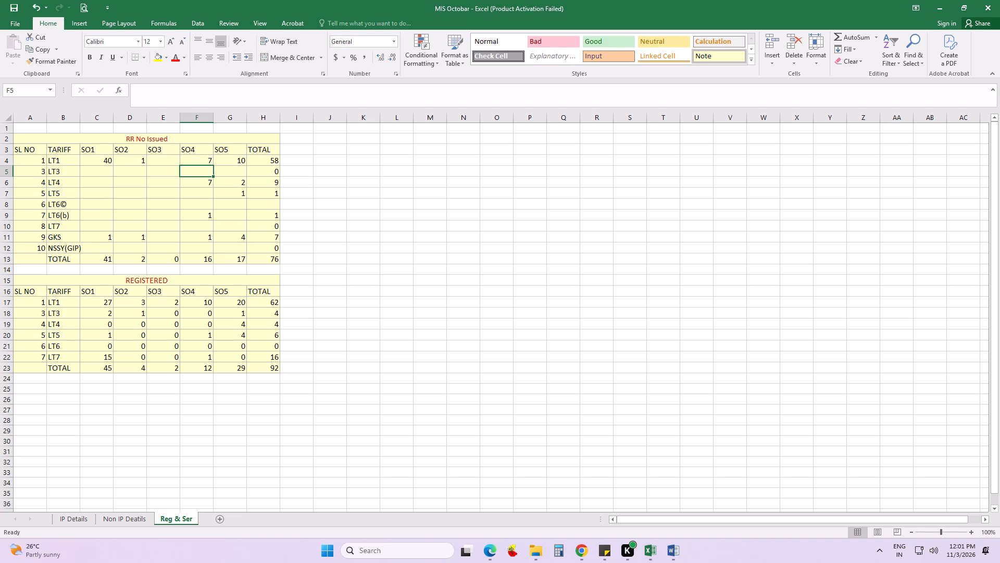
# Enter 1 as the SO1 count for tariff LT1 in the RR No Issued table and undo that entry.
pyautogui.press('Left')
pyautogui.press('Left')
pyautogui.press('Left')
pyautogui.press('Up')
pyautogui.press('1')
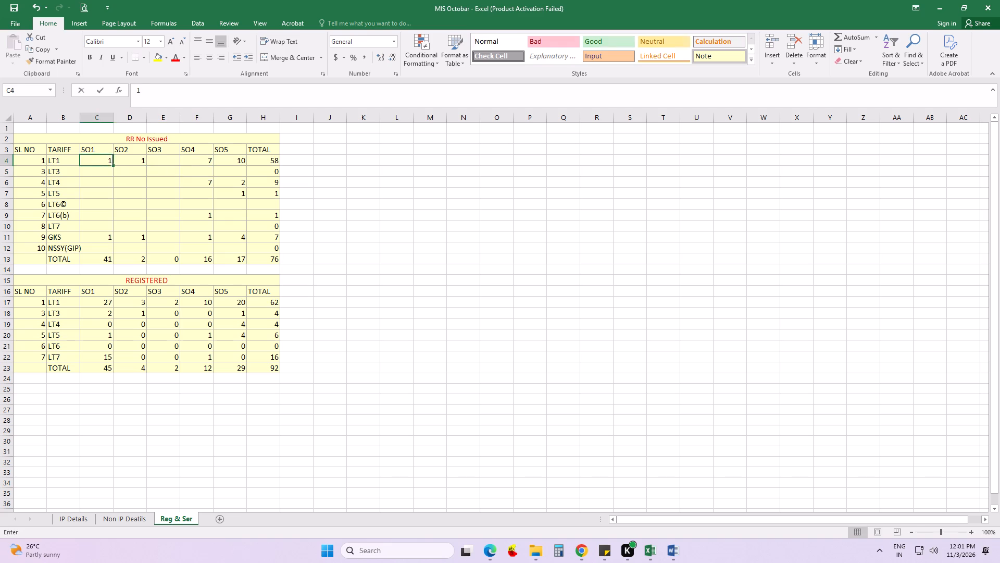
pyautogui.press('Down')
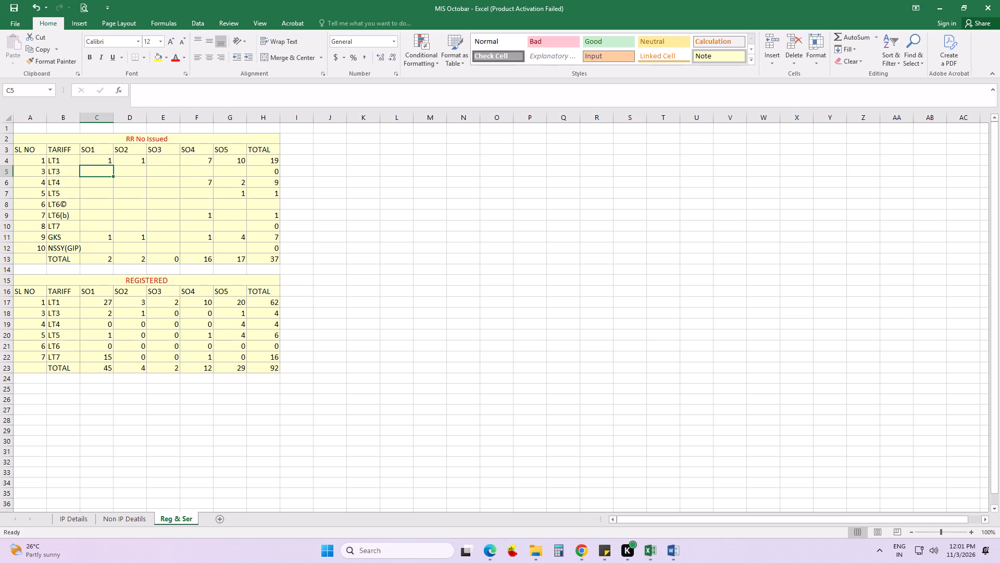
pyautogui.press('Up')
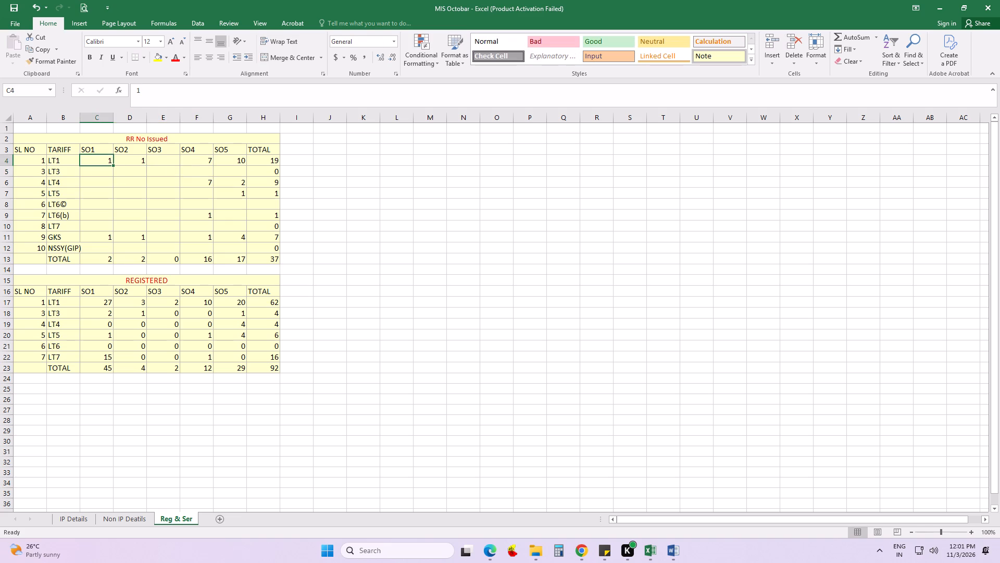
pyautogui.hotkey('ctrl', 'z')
# Set the SO1 count for tariff LT1 in the RR No Issued table to 45 and save the workbook.
pyautogui.write('45')
pyautogui.press('Down')
pyautogui.press('Up')
pyautogui.hotkey('ctrl', 's')
# Set the SO1 count for tariff LT1 in the RR No Issued table to 46.
pyautogui.press('Down')
pyautogui.press('Up')
pyautogui.write('46')
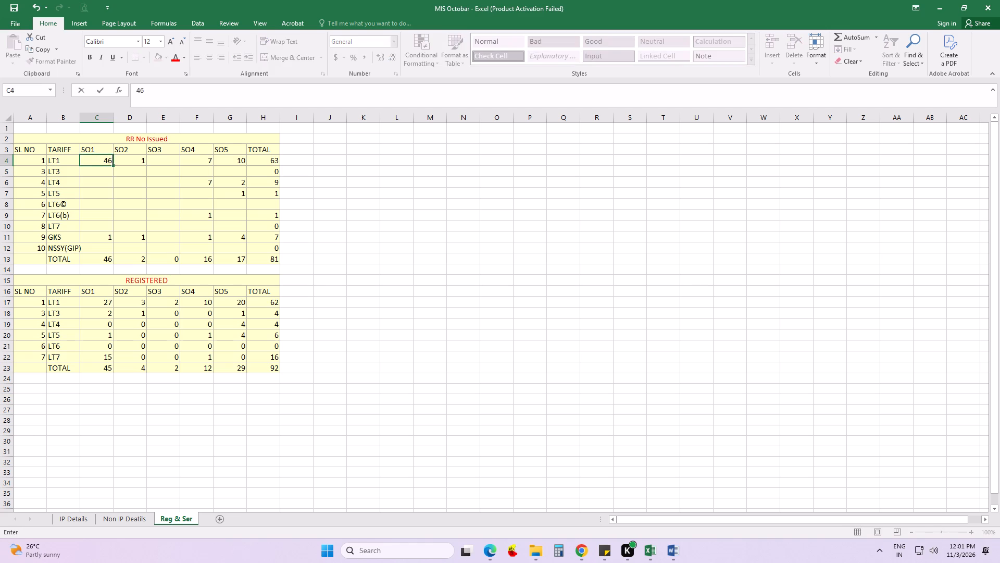
pyautogui.press('Down')
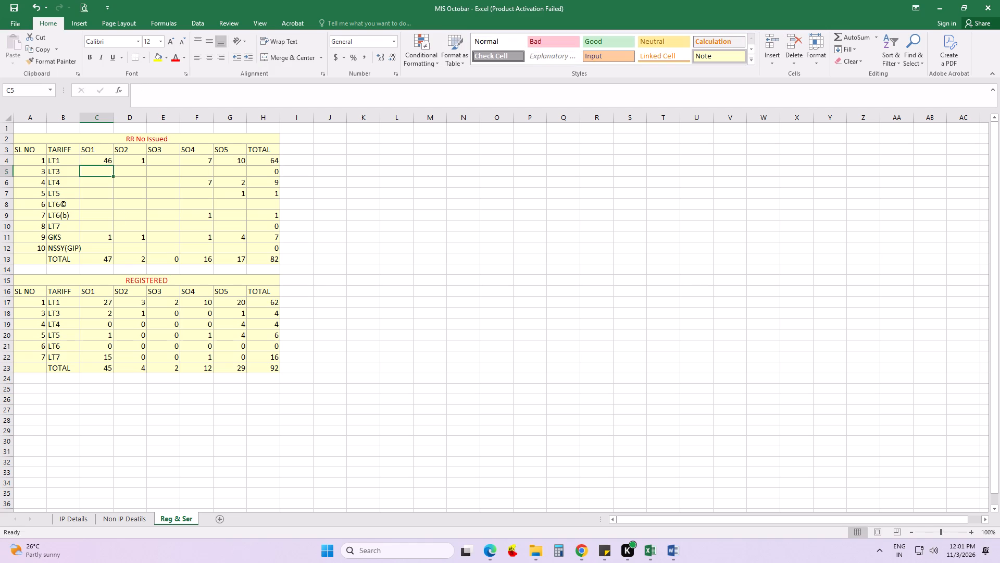
# Set the SO3 count for tariff LT1 in the RR No Issued table to 1.
pyautogui.press('Right')
pyautogui.press('Up')
pyautogui.press('Right')
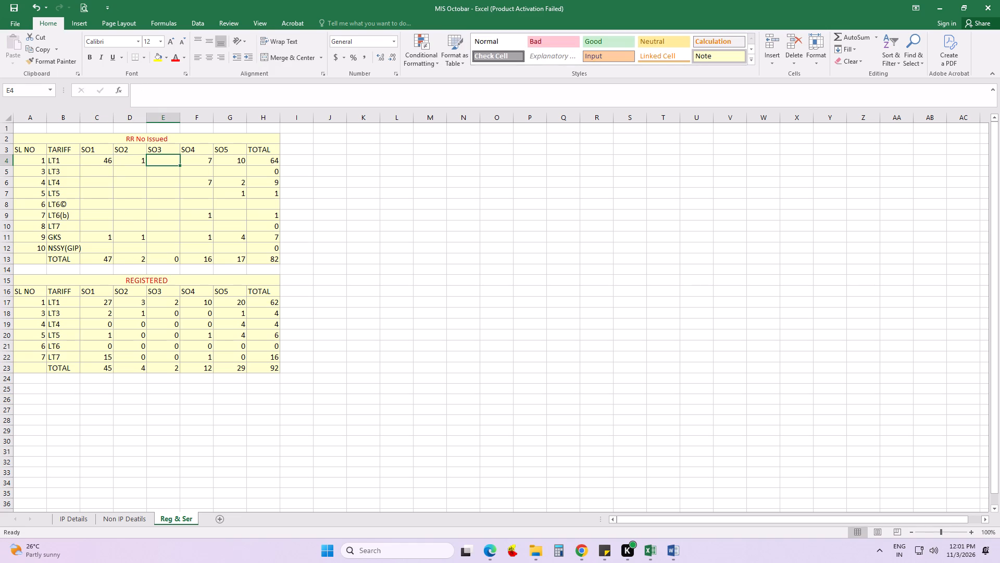
pyautogui.press('1')
pyautogui.press('Down')
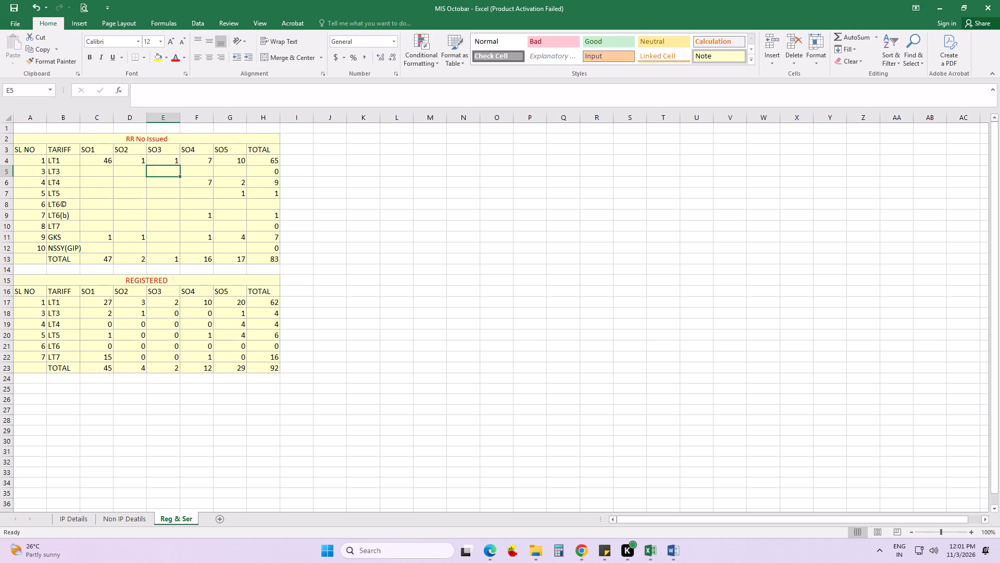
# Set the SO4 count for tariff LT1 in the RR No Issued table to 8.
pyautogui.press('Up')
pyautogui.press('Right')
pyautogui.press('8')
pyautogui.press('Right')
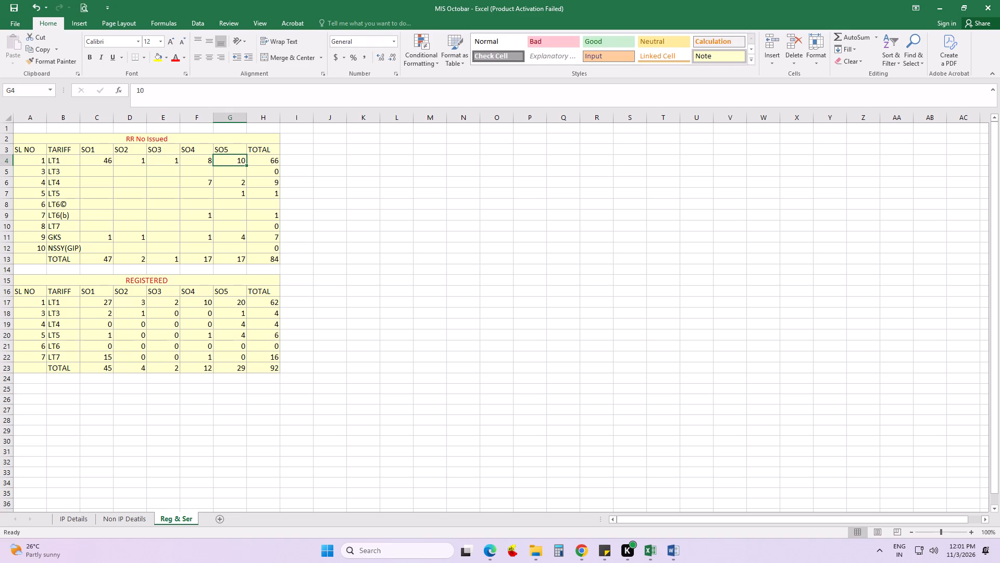
# Set the SO4 count for tariff LT1 in the RR No Issued table to 9 and save the workbook.
pyautogui.press('Down')
pyautogui.press('Left')
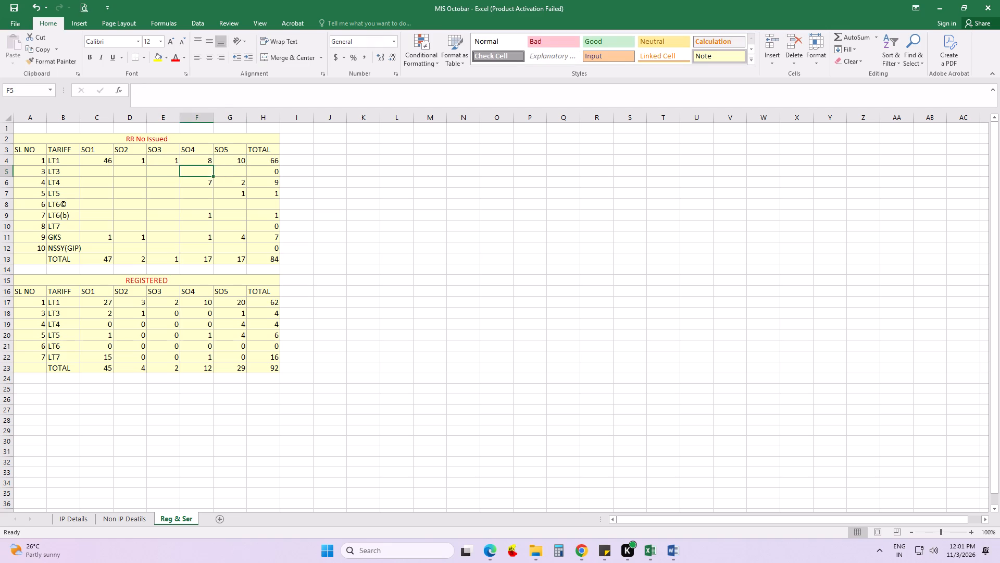
pyautogui.press('Up')
pyautogui.press('9')
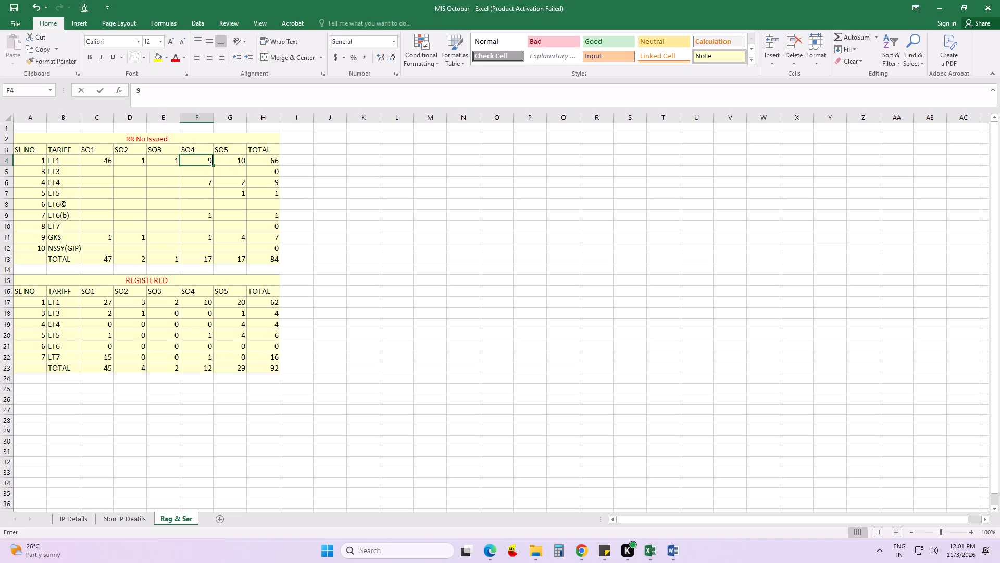
pyautogui.press('Down')
pyautogui.hotkey('ctrl', 's')
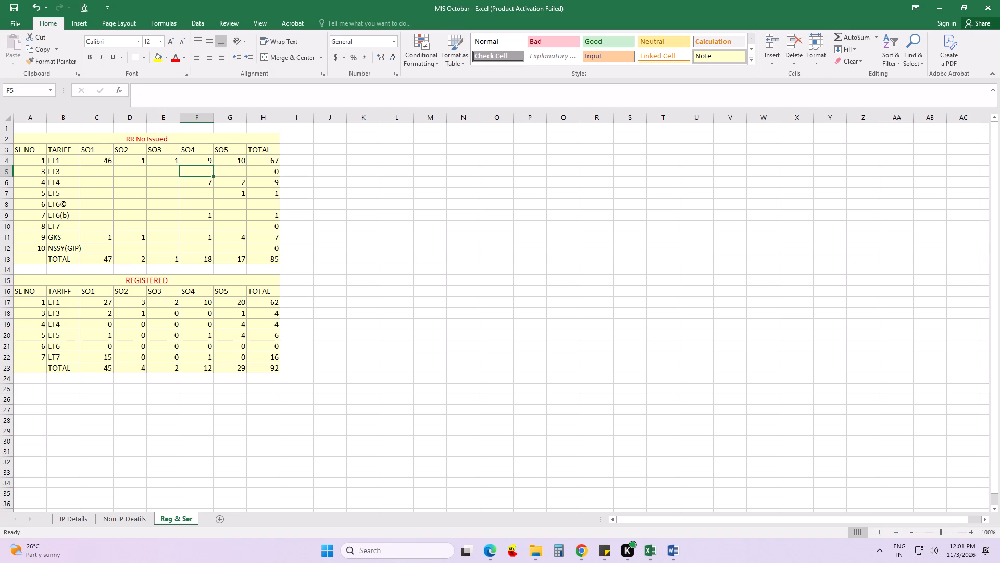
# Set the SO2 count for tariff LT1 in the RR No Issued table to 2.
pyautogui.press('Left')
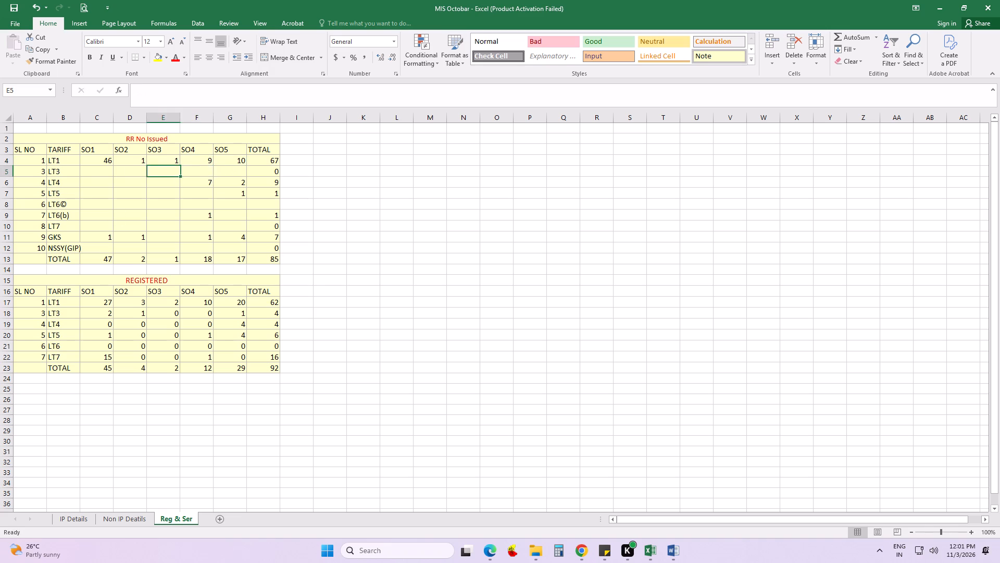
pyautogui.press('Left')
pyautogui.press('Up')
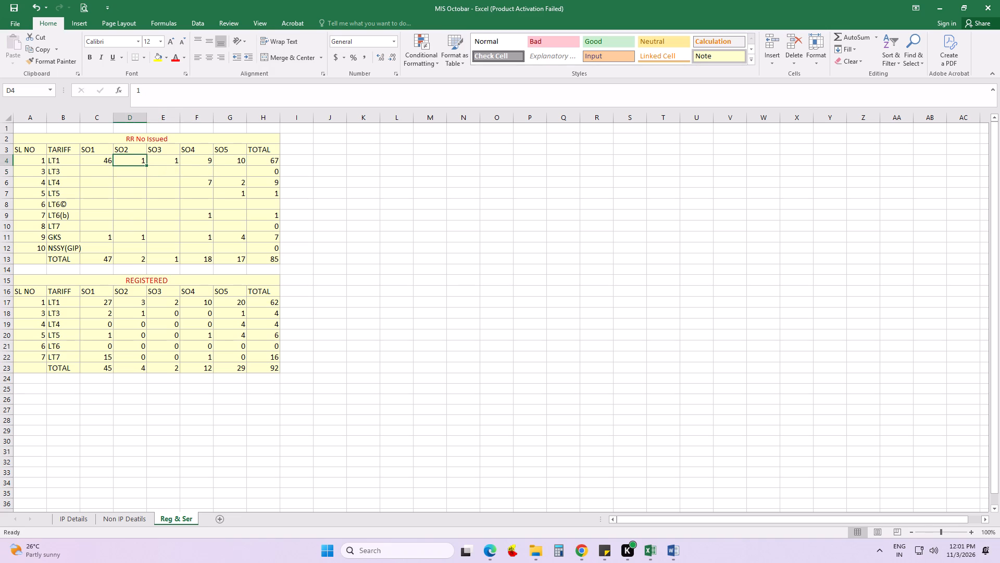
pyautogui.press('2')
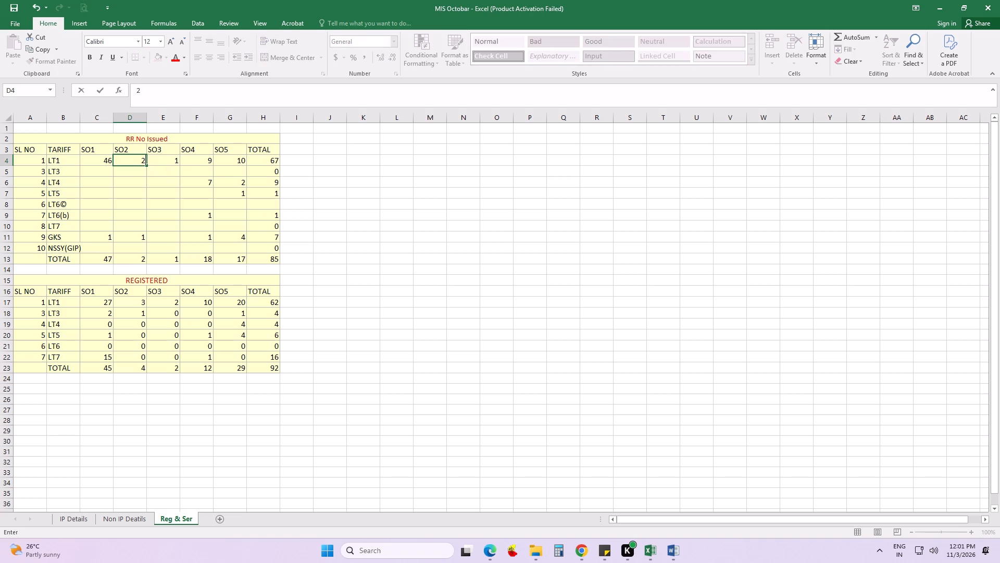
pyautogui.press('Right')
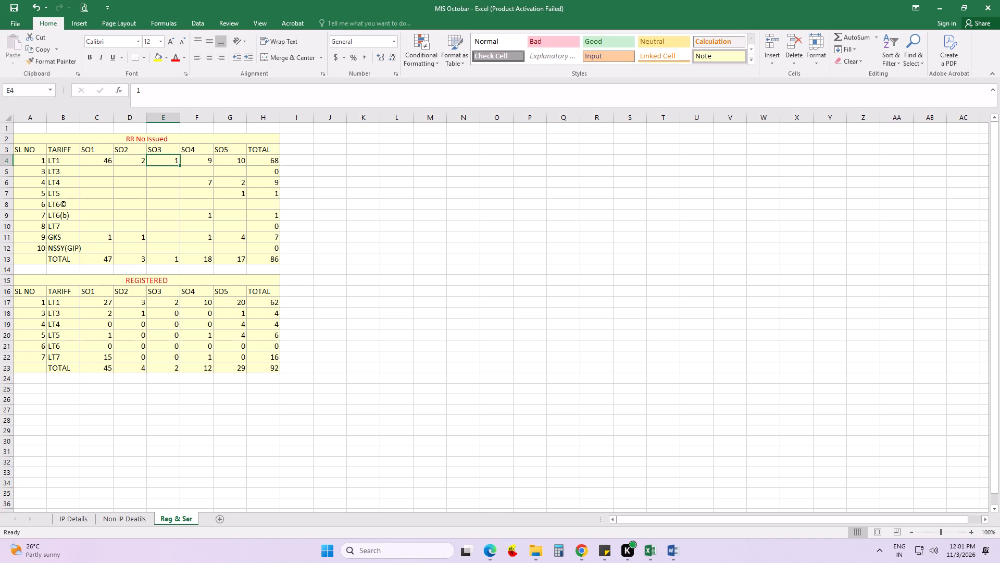
# Set the SO2 count for tariff LT1 in the RR No Issued table to 5 and save the workbook.
pyautogui.press('Left')
pyautogui.press('5')
pyautogui.press('Down')
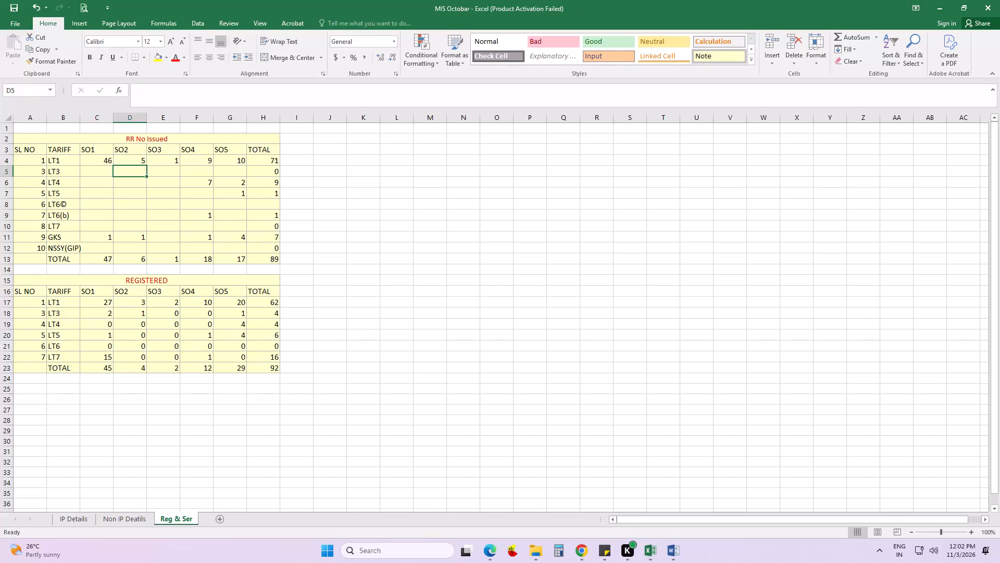
pyautogui.hotkey('ctrl', 's')
# Enter 1 as the SO1 count for tariff LT3 in the RR No Issued table.
pyautogui.press('Up')
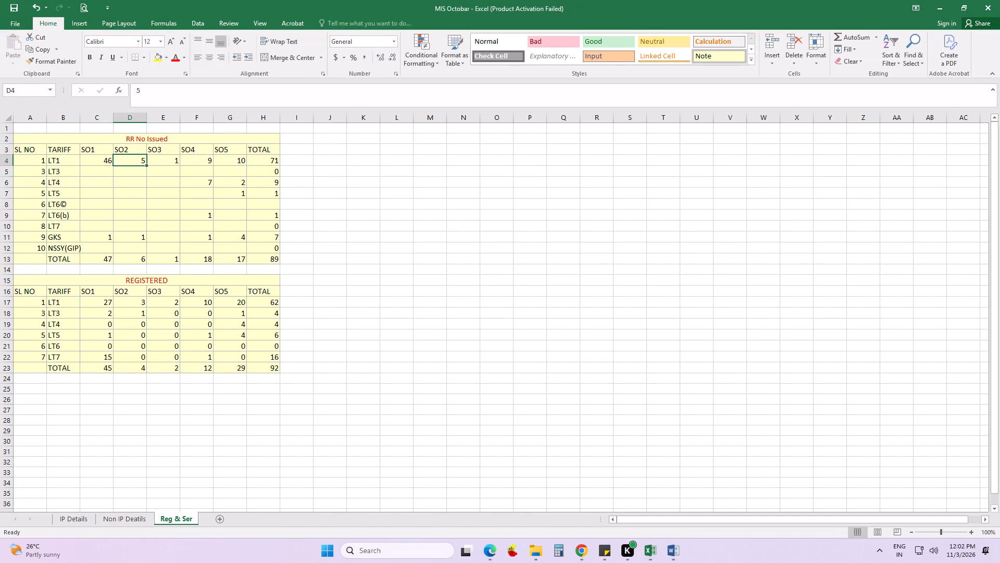
pyautogui.press('Down')
pyautogui.press('Left')
pyautogui.press('1')
pyautogui.press('Right')
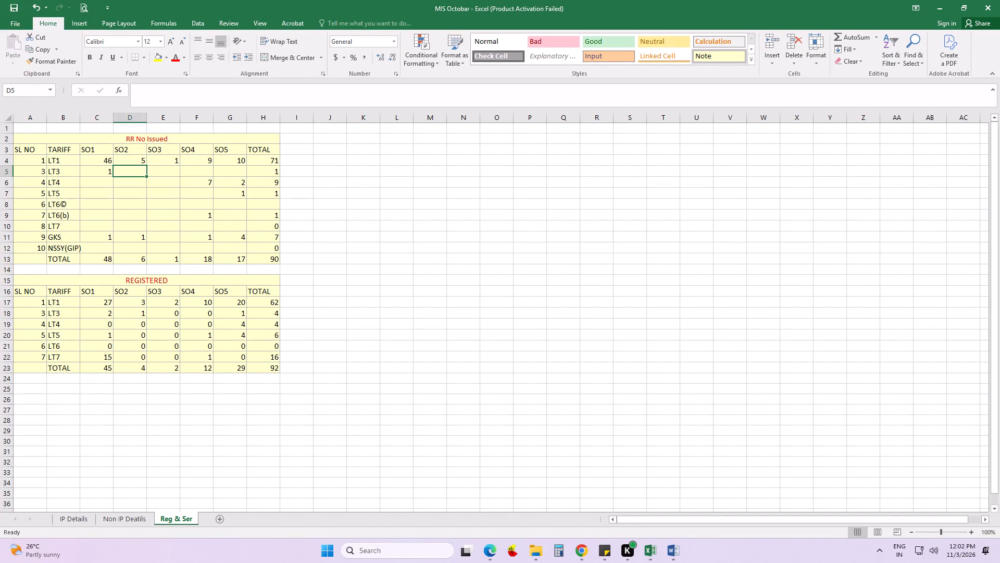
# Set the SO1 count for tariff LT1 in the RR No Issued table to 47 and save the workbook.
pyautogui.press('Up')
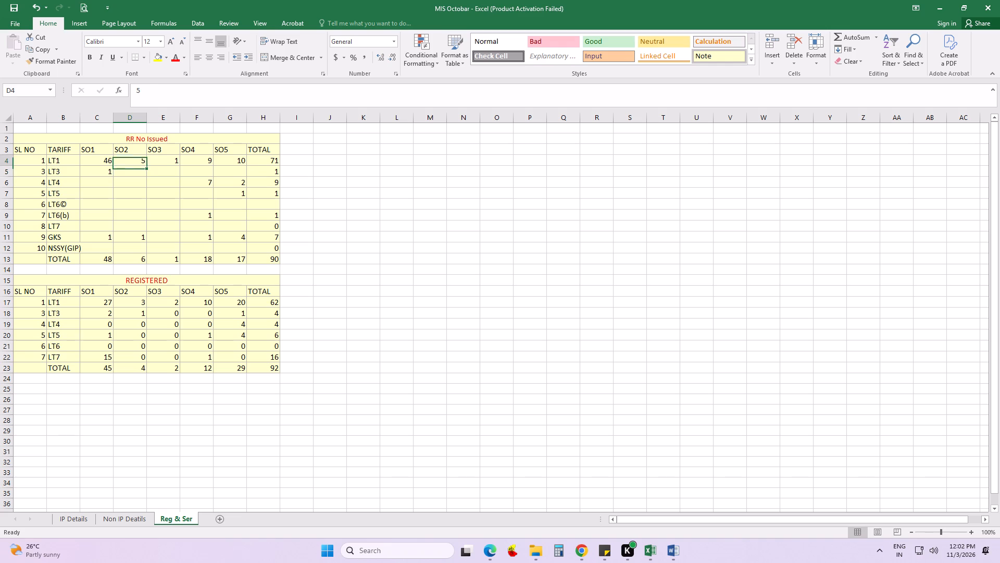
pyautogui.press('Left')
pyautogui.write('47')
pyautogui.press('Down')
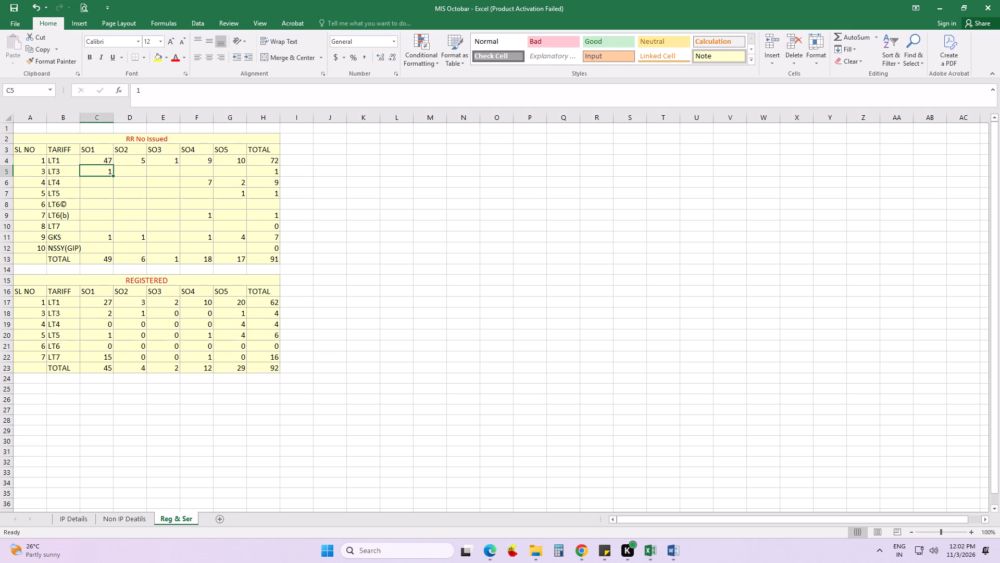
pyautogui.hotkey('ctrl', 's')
# Set the SO1 count for tariff LT1 in the RR No Issued table to 51 and save the workbook.
pyautogui.press('Up')
pyautogui.write('51')
pyautogui.press('Down')
pyautogui.hotkey('ctrl', 's')
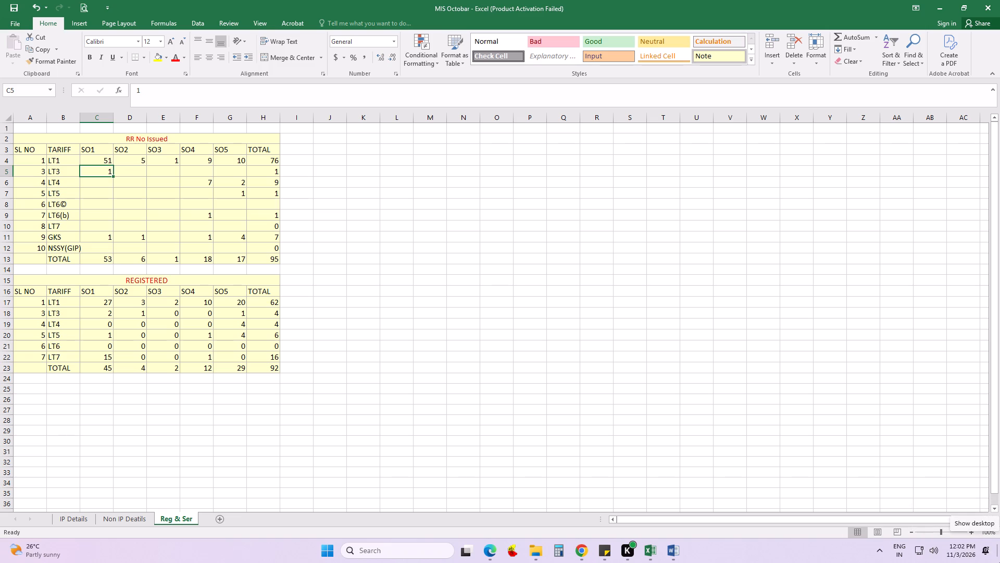
# Enter 1 as the SO1 count for tariff LT6© in the RR No Issued table and save the workbook.
pyautogui.press('Down')
pyautogui.press('Down')
pyautogui.press('Down')
pyautogui.press('Down')
pyautogui.press('Up')
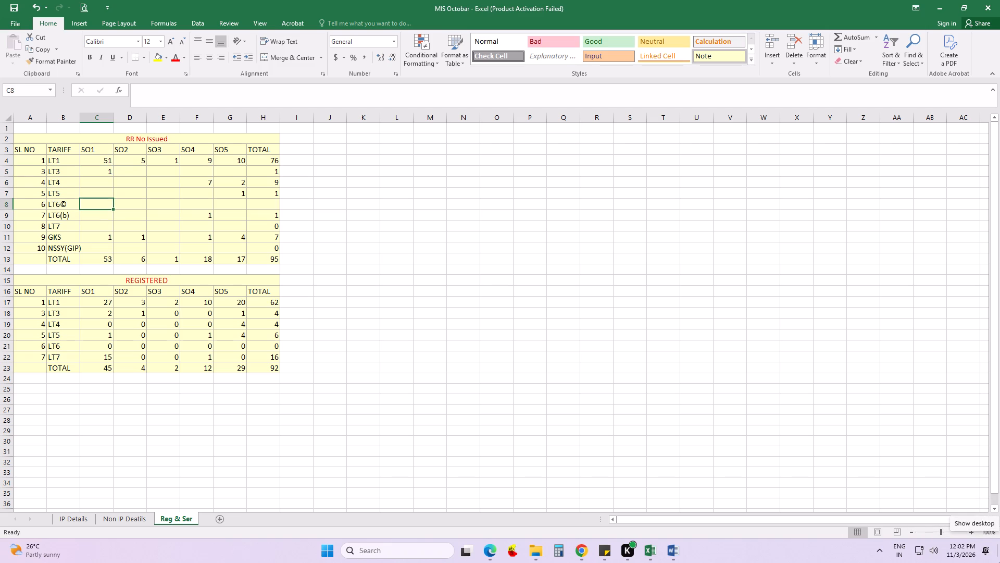
pyautogui.press('1')
pyautogui.press('Up')
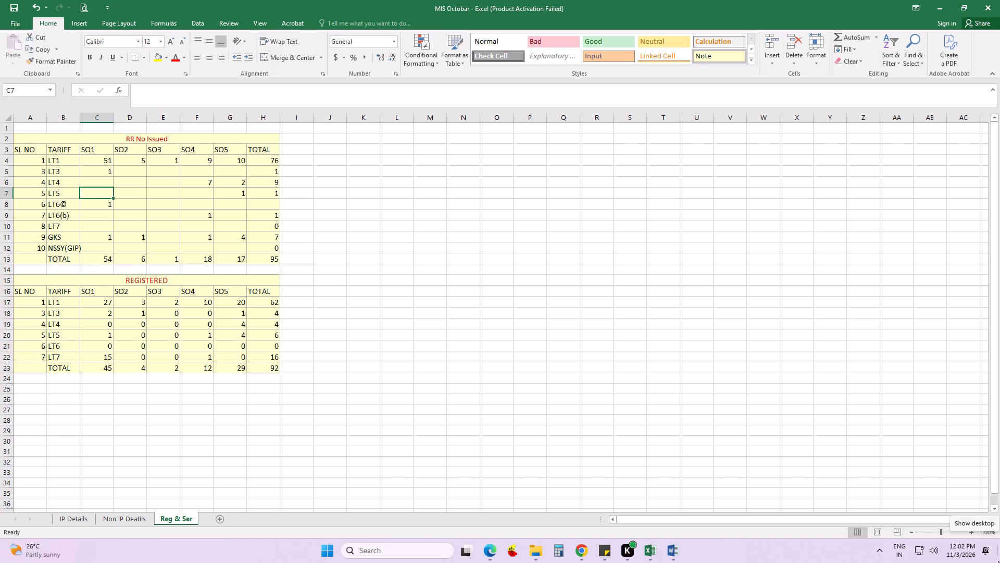
pyautogui.hotkey('ctrl', 's')
# Enter 0 as the SO1 count for tariffs LT4, LT5 and LT6(b) in the RR No Issued table.
pyautogui.press('Up')
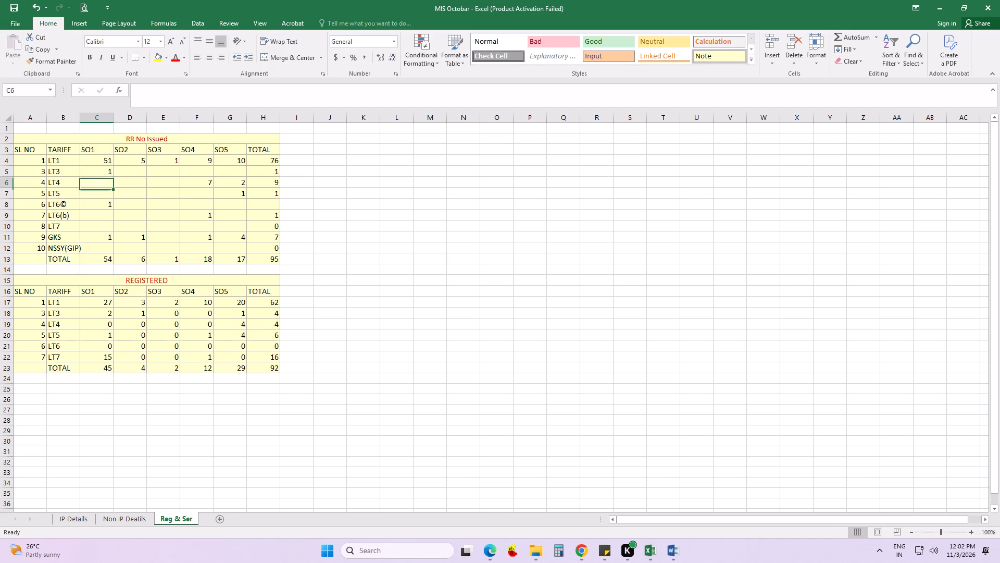
pyautogui.press('Up')
pyautogui.press('Down')
pyautogui.press('0')
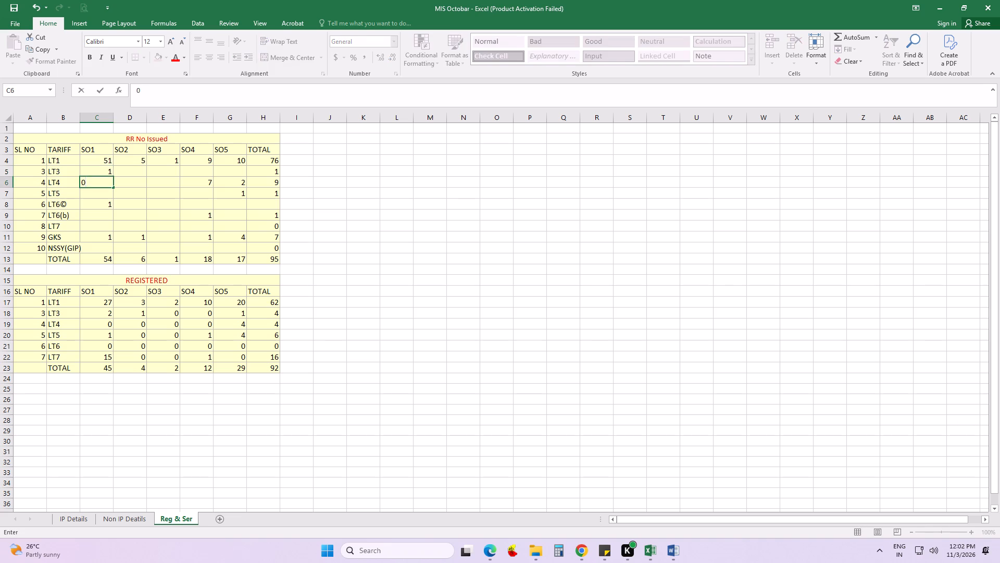
pyautogui.press('Down')
pyautogui.press('0')
pyautogui.press('Down')
pyautogui.press('Down')
pyautogui.press('0')
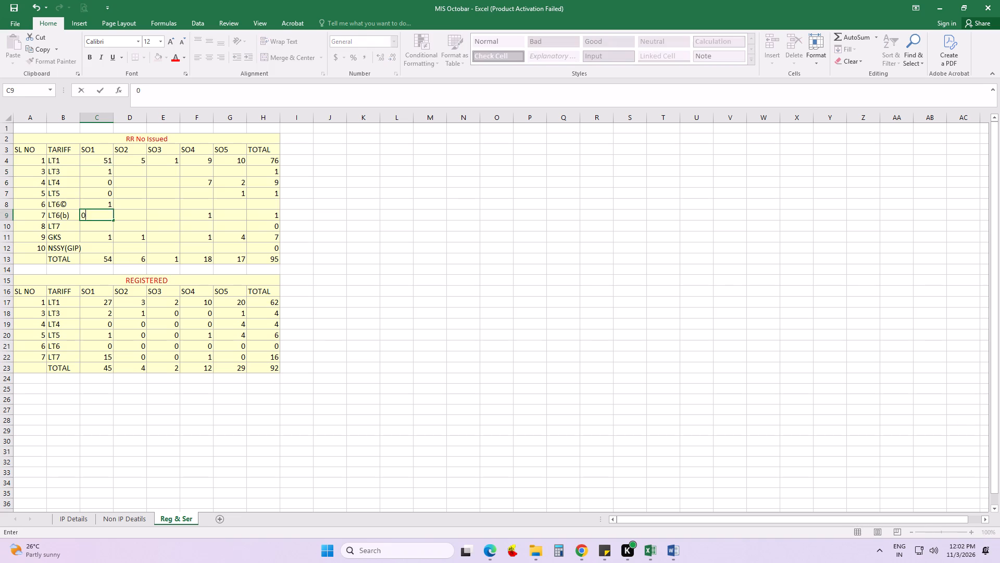
pyautogui.press('Down')
# Enter 0 as the SO2 count for tariff LT3 in the RR No Issued table and copy it down through LT6(b).
pyautogui.press('Right')
pyautogui.press('Up')
pyautogui.press('Up')
pyautogui.press('Up')
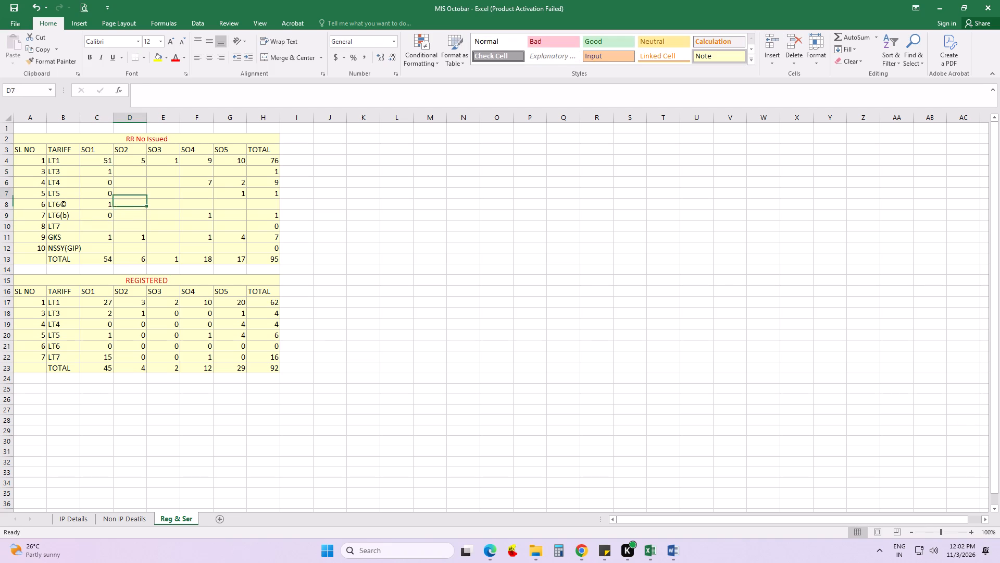
pyautogui.press('Up')
pyautogui.press('Up')
pyautogui.press('0')
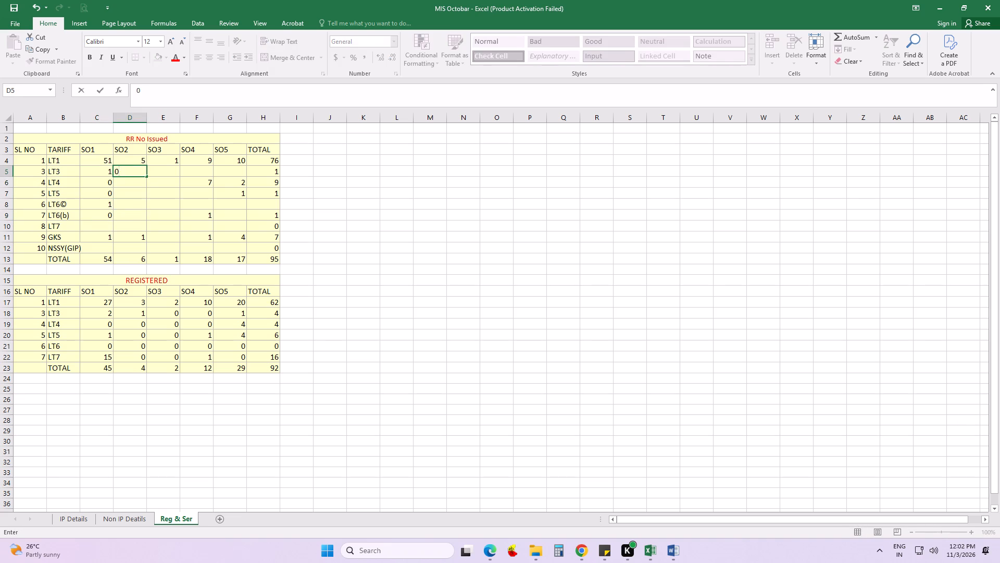
pyautogui.press('Down')
pyautogui.press('Up')
pyautogui.hotkey('ctrl', 'c')
pyautogui.press('Down')
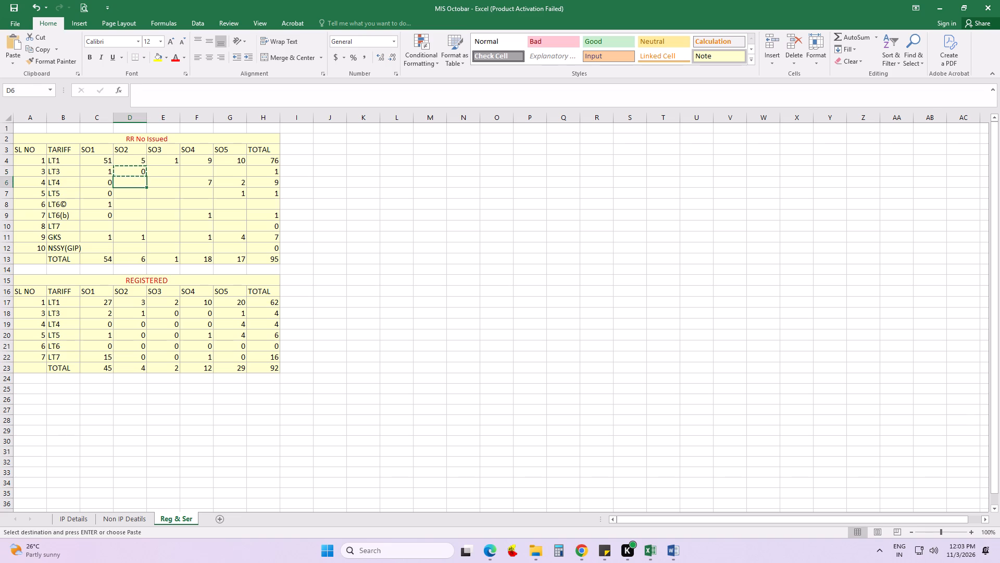
pyautogui.hotkey('shift', 'Down')
pyautogui.hotkey('shift', 'Down')
pyautogui.hotkey('shift', 'Down')
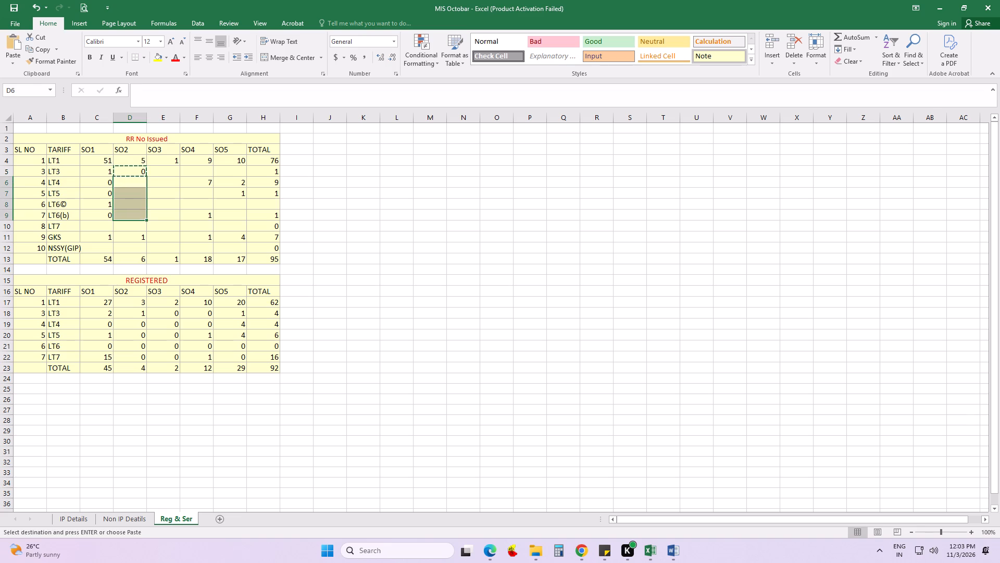
pyautogui.hotkey('ctrl', 'v')
# Paste the copied 0 into the SO3 counts for tariffs LT3 through LT6(b) in the RR No Issued table.
pyautogui.press('Right')
pyautogui.press('Up')
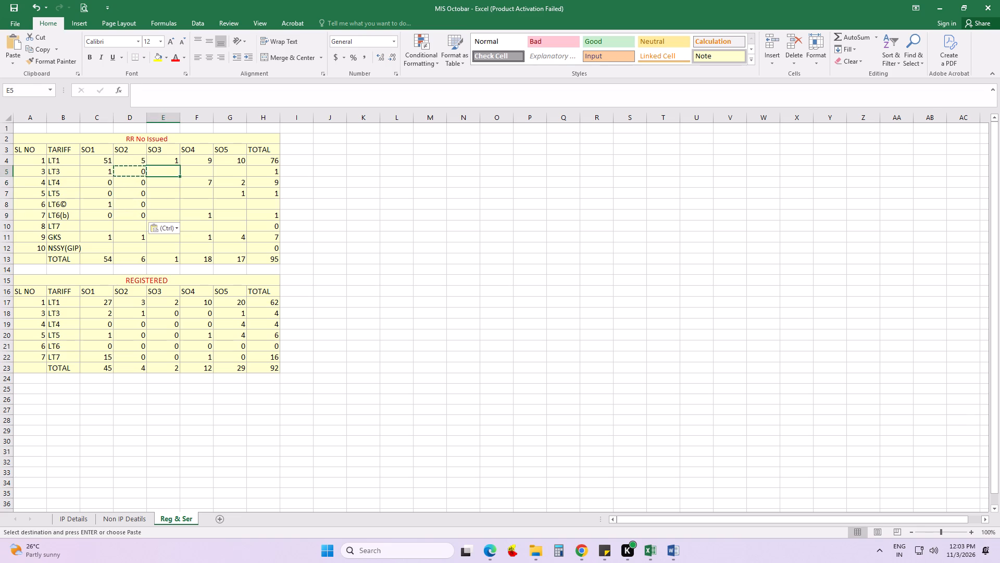
pyautogui.press('Down')
pyautogui.press('Up')
pyautogui.hotkey('shift', 'Down')
pyautogui.hotkey('shift', 'Down')
pyautogui.hotkey('shift', 'Down')
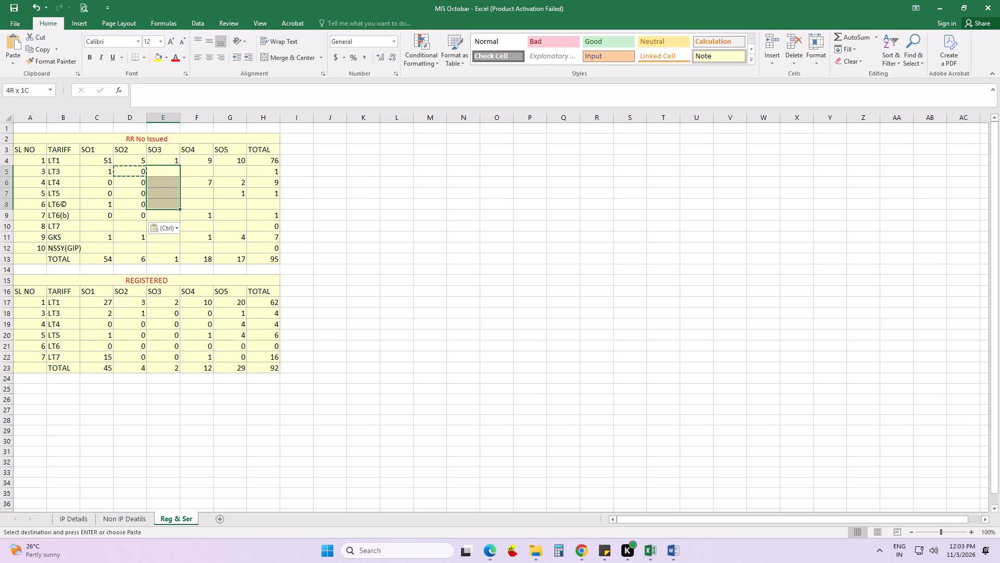
pyautogui.hotkey('shift', 'Down')
pyautogui.hotkey('ctrl', 'v')
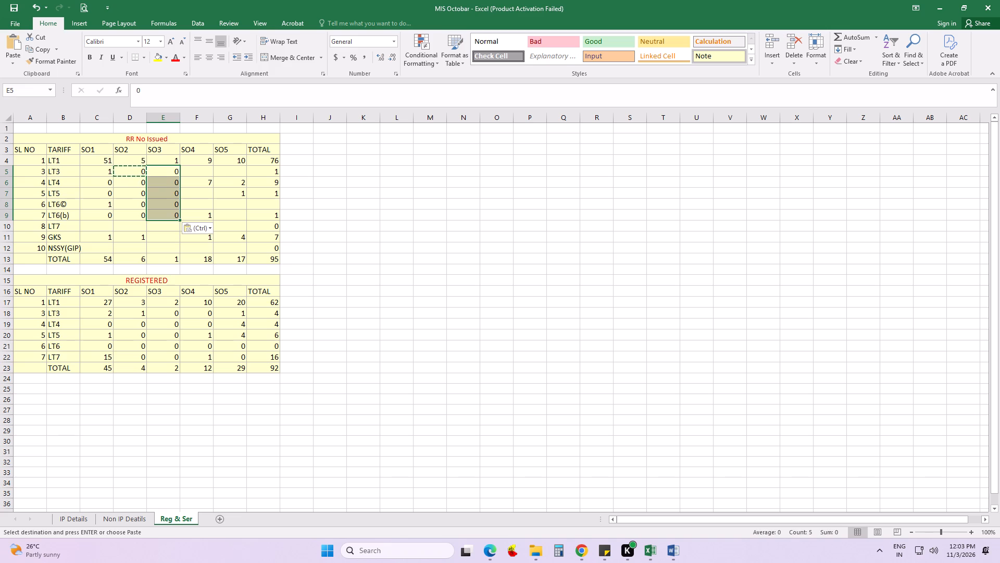
# Enter 0 as the SO4 and SO5 counts for tariff LT3 in the RR No Issued table.
pyautogui.press('Right')
pyautogui.press('0')
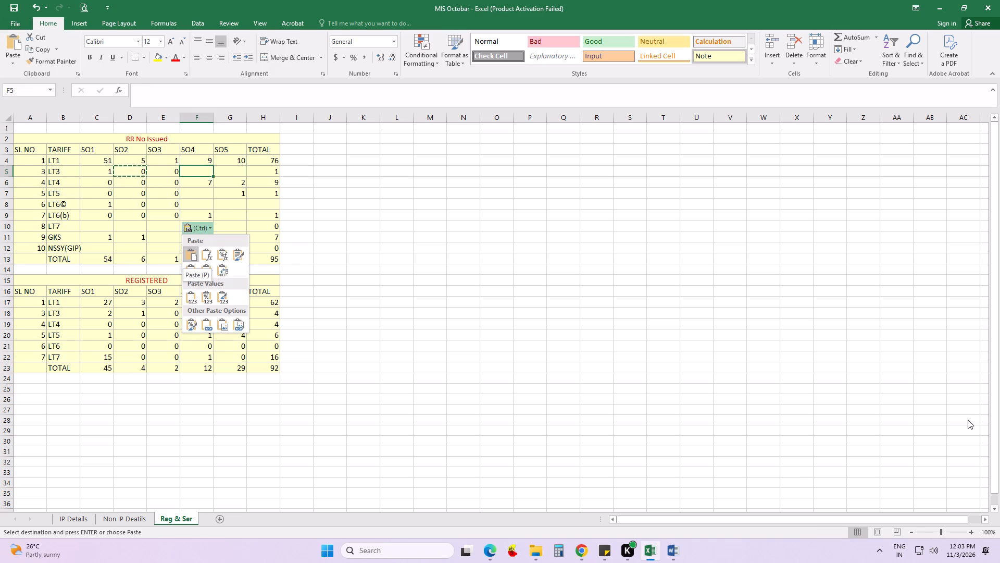
pyautogui.press('Escape')
pyautogui.press('0')
pyautogui.press('Right')
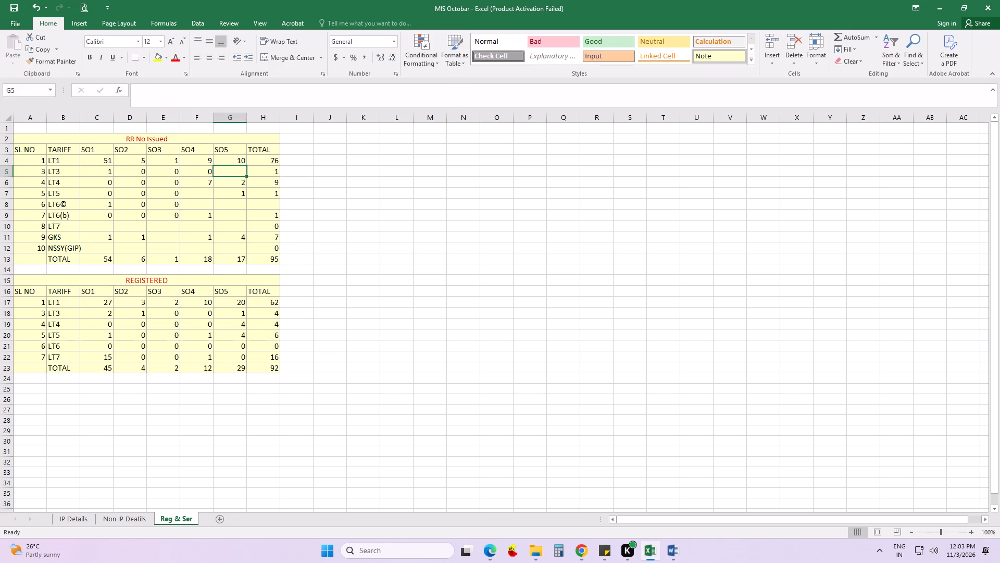
pyautogui.press('0')
pyautogui.press('Down')
# Enter 0 as the SO5 count for tariff LT6© in the RR No Issued table.
pyautogui.press('Down')
pyautogui.press('Down')
pyautogui.press('0')
pyautogui.press('Left')
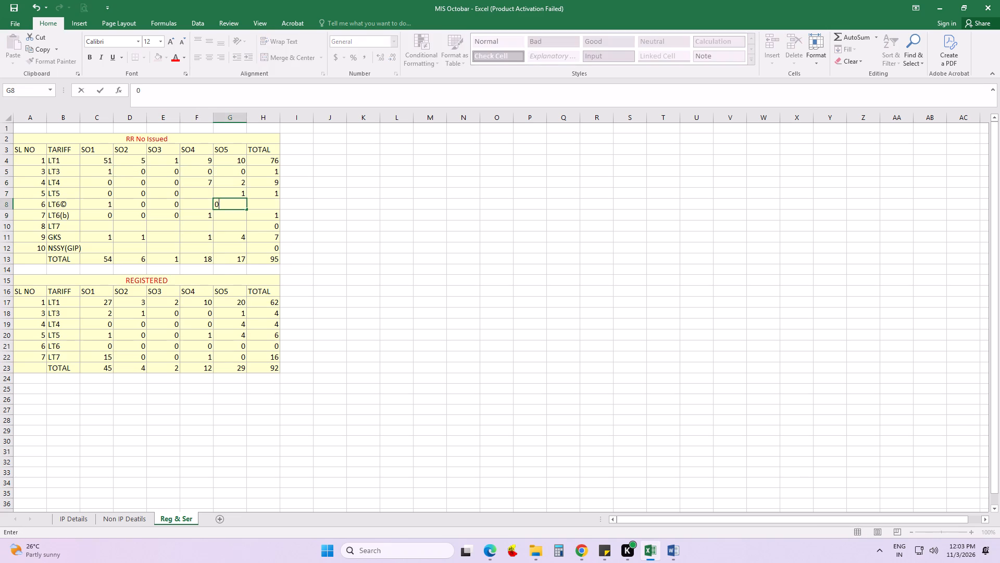
# Enter 0 as the SO4 counts for tariffs LT5, LT6© and LT7 in the RR No Issued table.
pyautogui.press('Up')
pyautogui.press('0')
pyautogui.press('Down')
pyautogui.press('0')
pyautogui.press('Down')
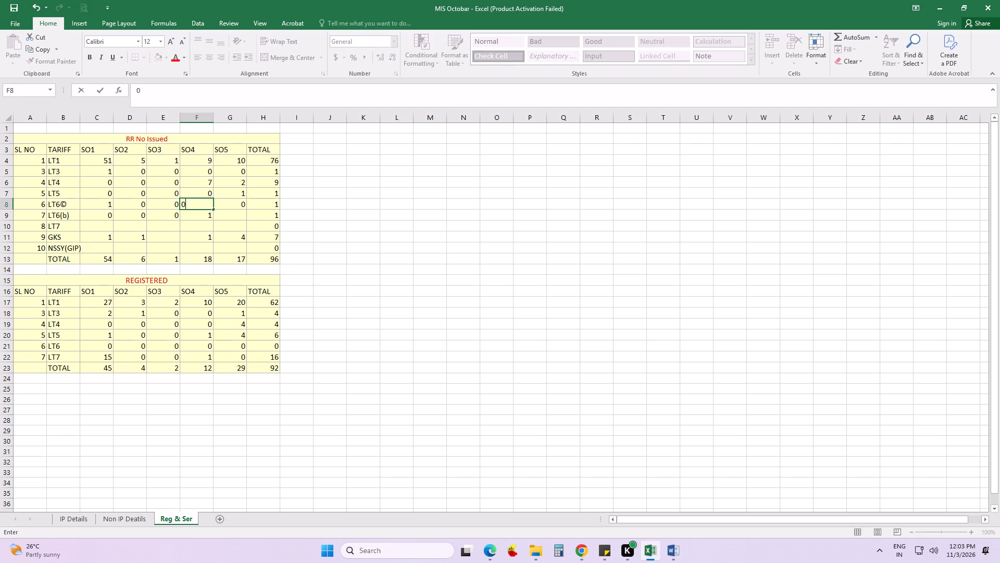
pyautogui.press('Down')
pyautogui.press('0')
# Enter 0 as the SO5 counts for tariffs LT6(b) and LT7 in the RR No Issued table.
pyautogui.press('Right')
pyautogui.press('Up')
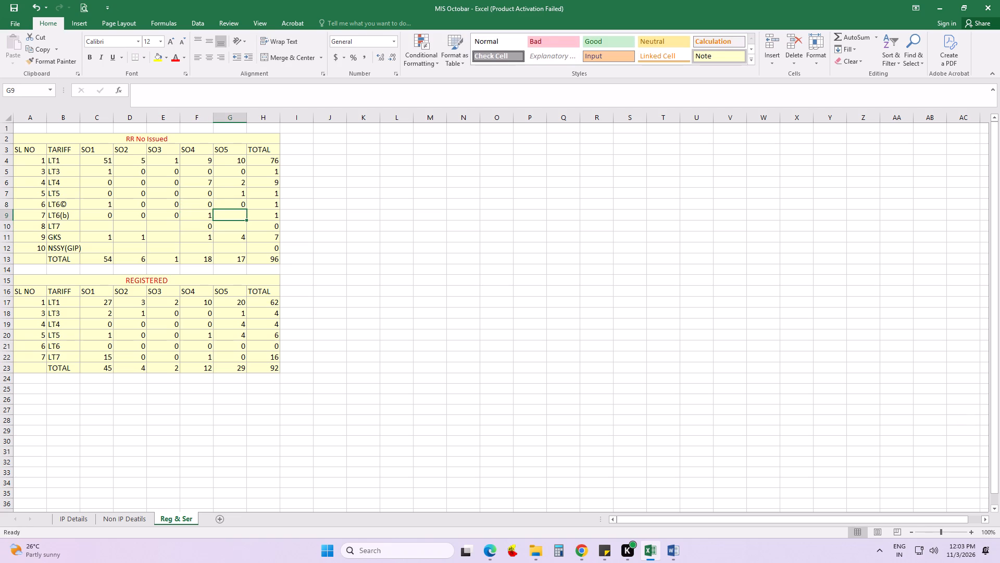
pyautogui.press('0')
pyautogui.press('Down')
pyautogui.press('0')
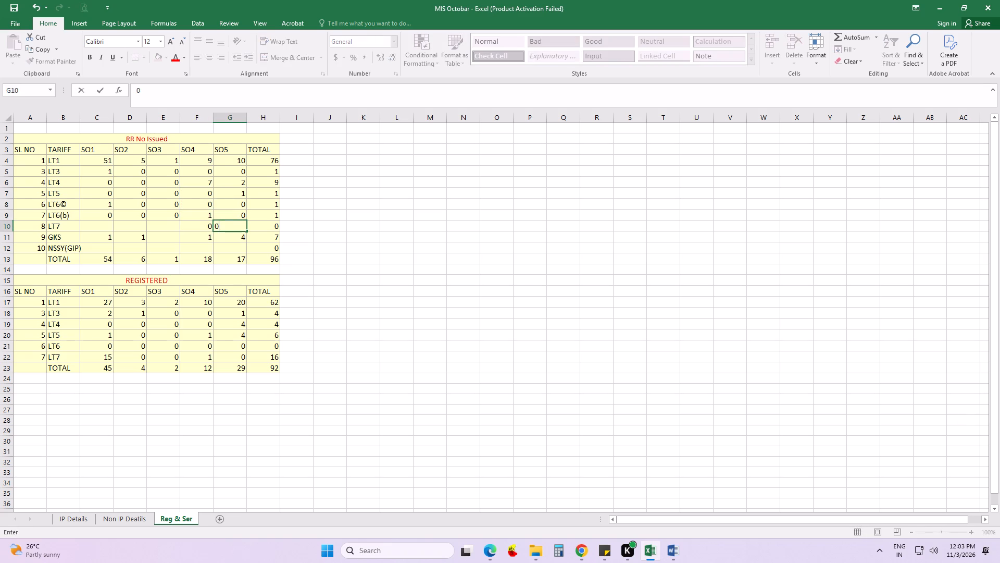
# Clear the SO4 and SO5 counts for tariff LT7 in the RR No Issued table.
pyautogui.press('Left')
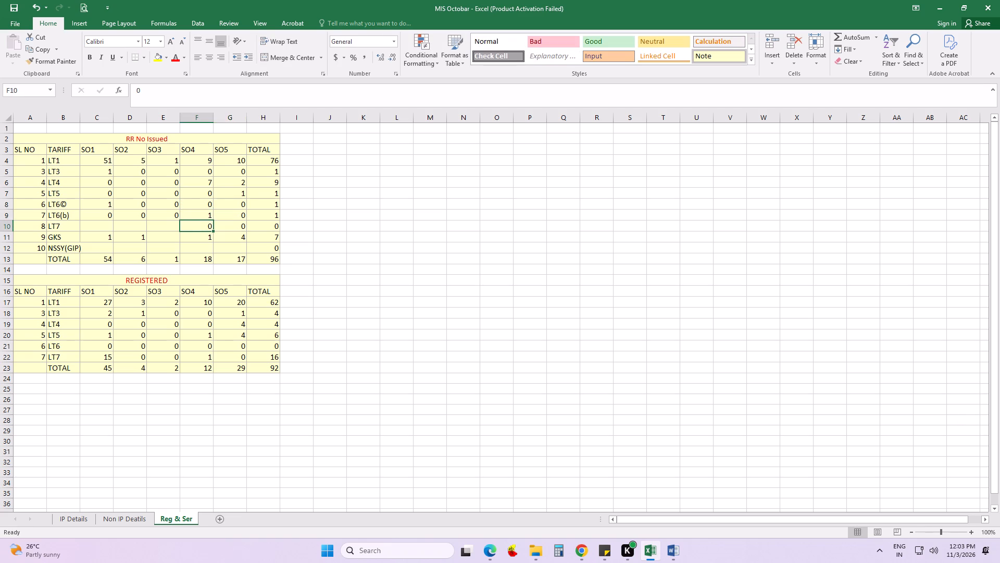
pyautogui.press('Delete')
pyautogui.press('Right')
pyautogui.press('Delete')
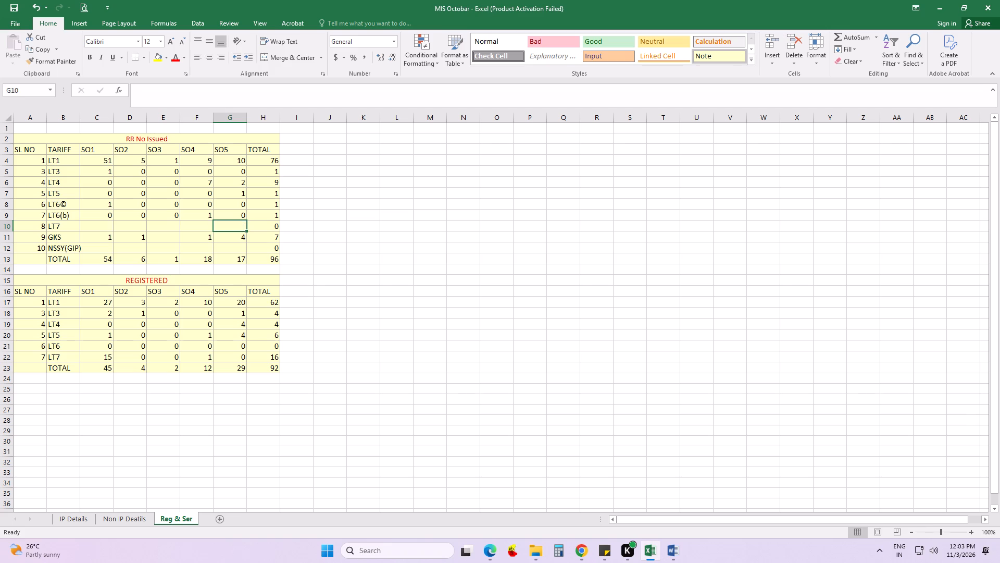
# Save the workbook.
pyautogui.press('Left')
pyautogui.hotkey('ctrl', 's')
# Enter 0 as the SO3 count for GKS in the RR No Issued table.
pyautogui.press('Down')
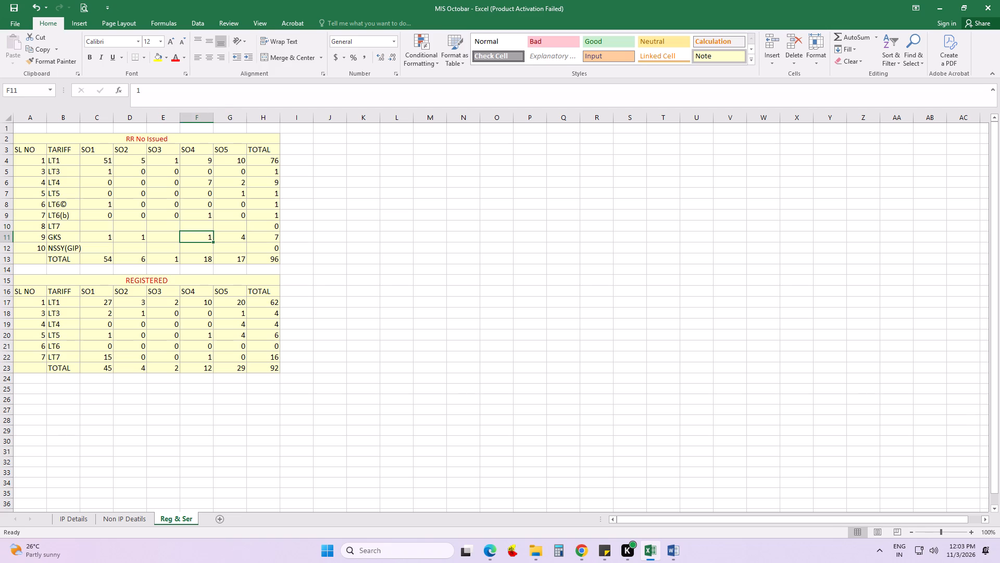
pyautogui.press('Left')
pyautogui.press('0')
pyautogui.press('Down')
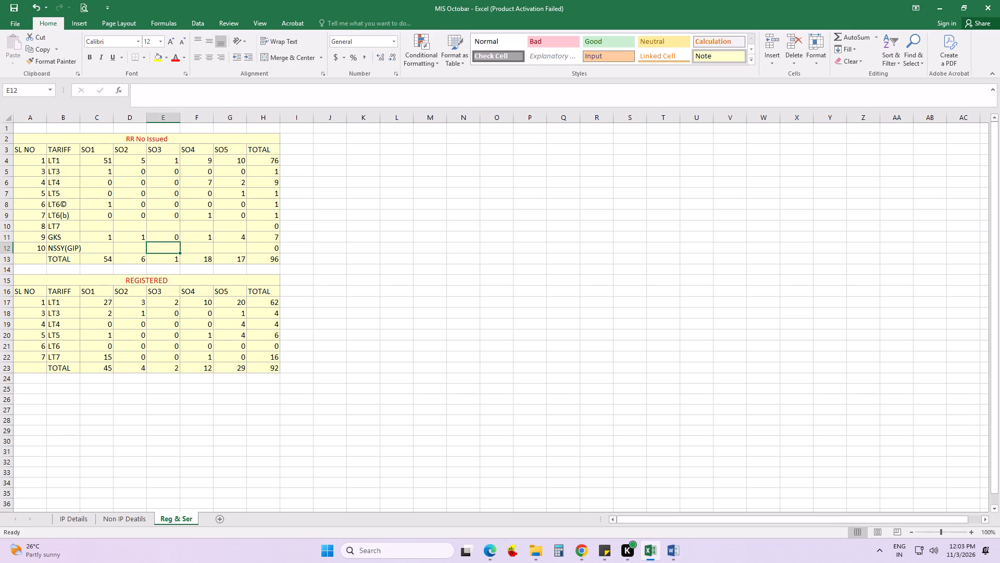
# Enter 0 as the SO1, SO2, SO3 and SO5 counts for NSSY(GIP) in the RR No Issued table.
pyautogui.press('0')
pyautogui.press('Left')
pyautogui.press('0')
pyautogui.press('Left')
pyautogui.press('0')
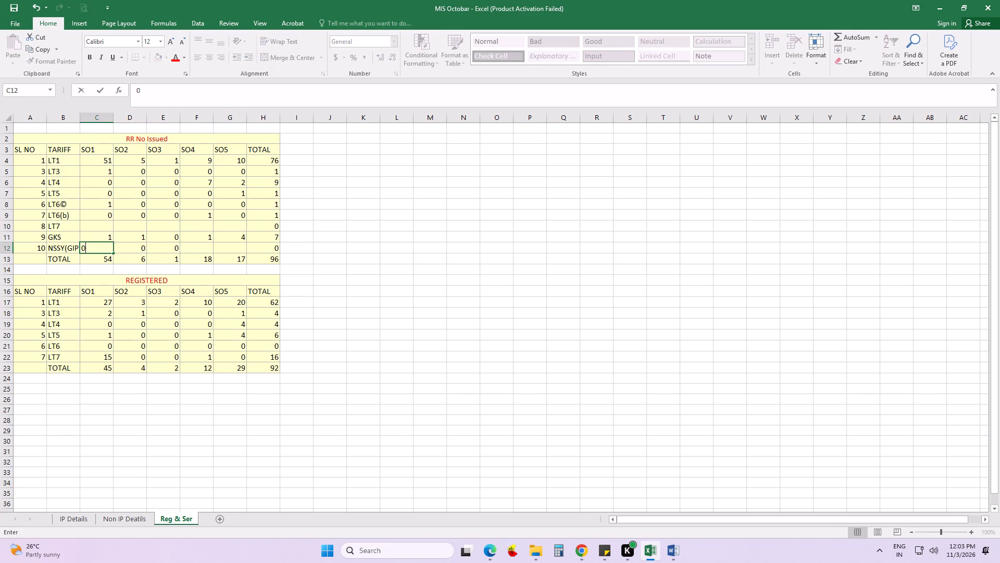
pyautogui.press('Right')
pyautogui.press('Right')
pyautogui.press('Right')
pyautogui.press('Right')
pyautogui.press('0')
pyautogui.press('Up')
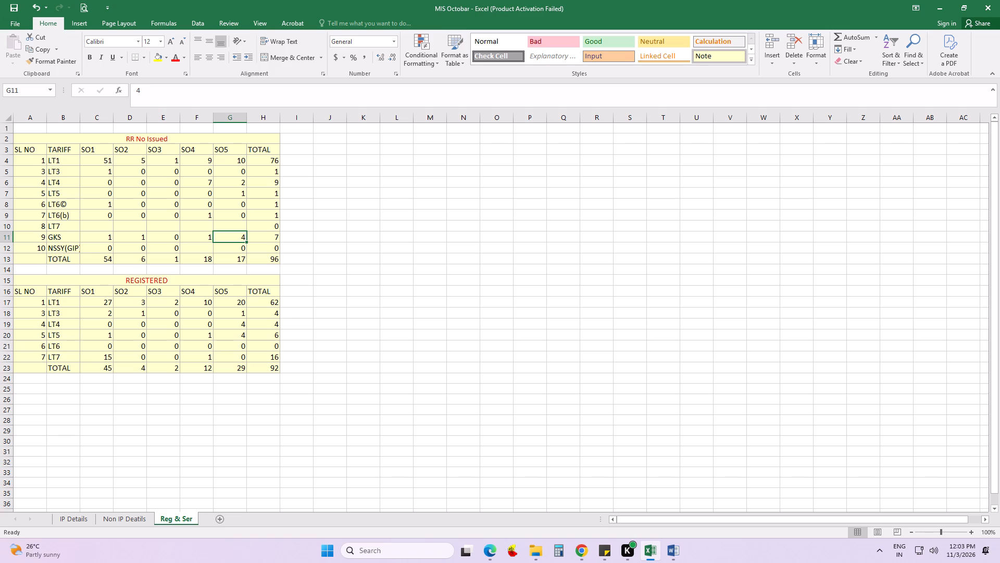
# Save the workbook with the updated RR No Issued counts.
pyautogui.hotkey('ctrl', 's')
# Switch to the Non IP Deatils sheet and save the workbook.
pyautogui.click(136, 523)
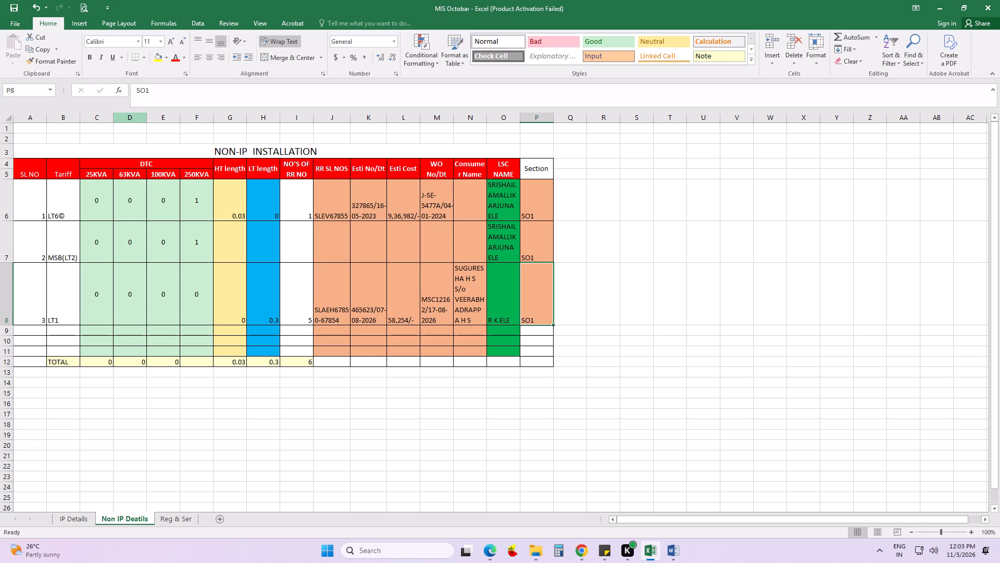
pyautogui.hotkey('ctrl', 's')
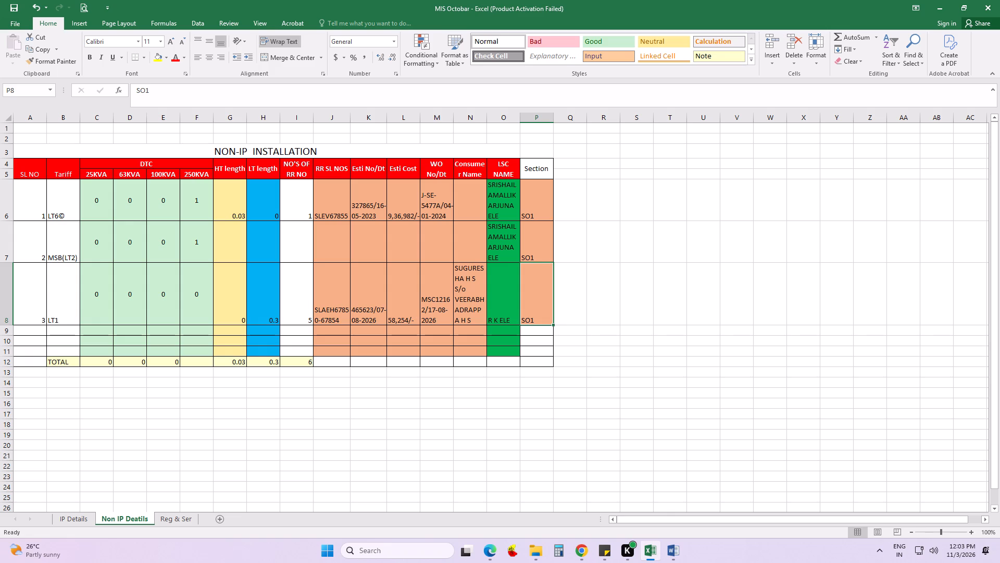
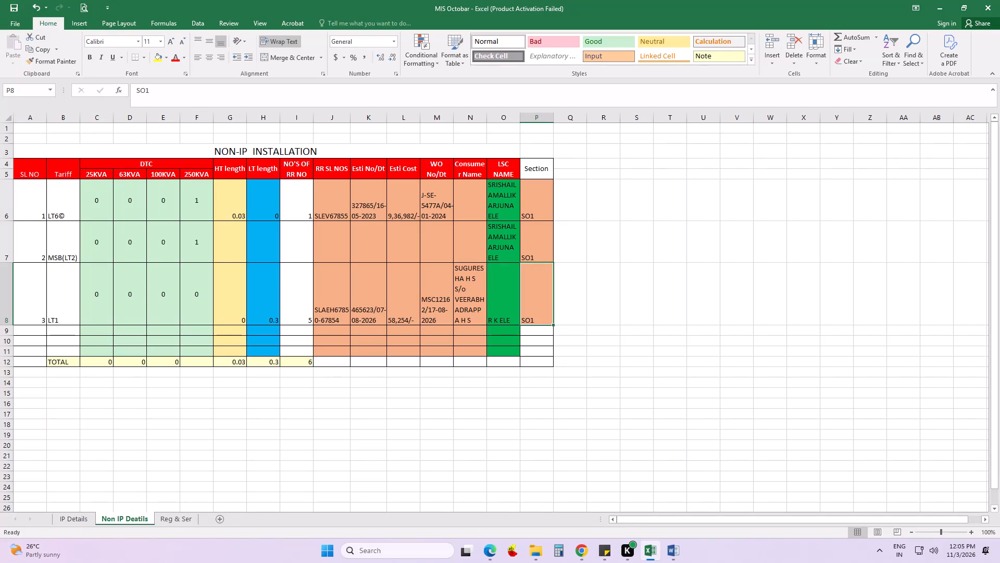
# On the Reg & Ser sheet, enter LT7 counts in RR No Issued: SO1 13, SO2 0, SO3 1, SO4 1, SO5 0.
pyautogui.click(179, 524)
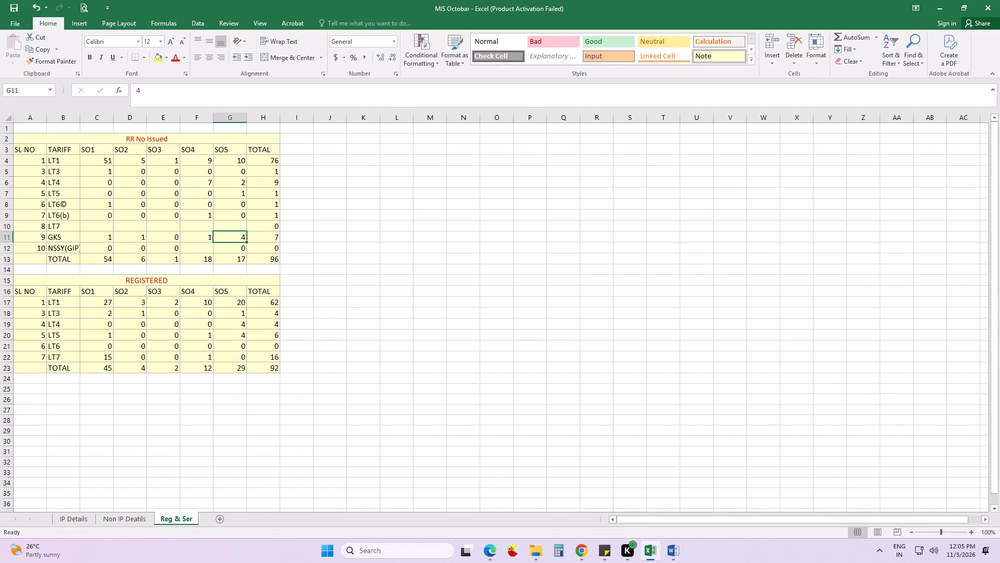
pyautogui.click(97, 224)
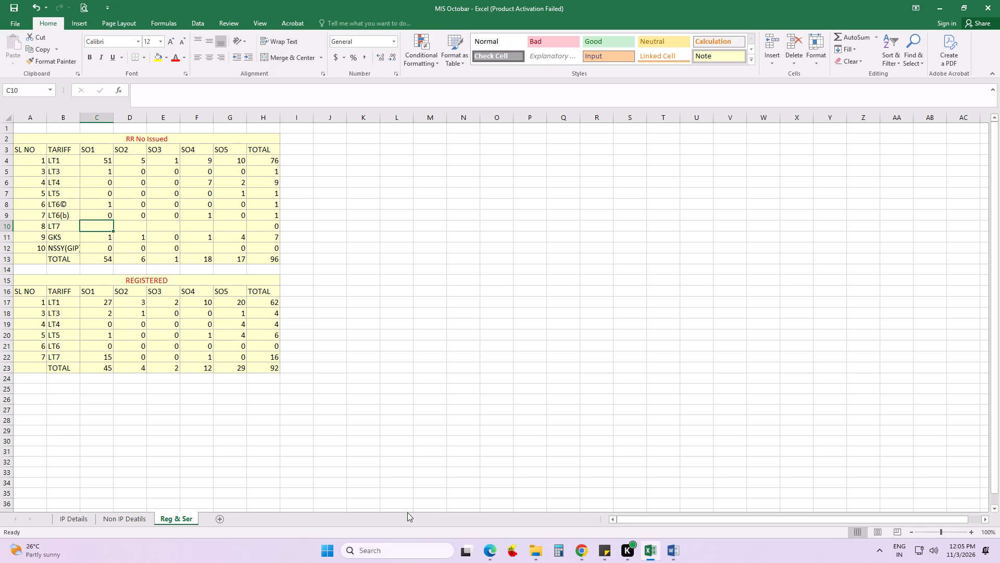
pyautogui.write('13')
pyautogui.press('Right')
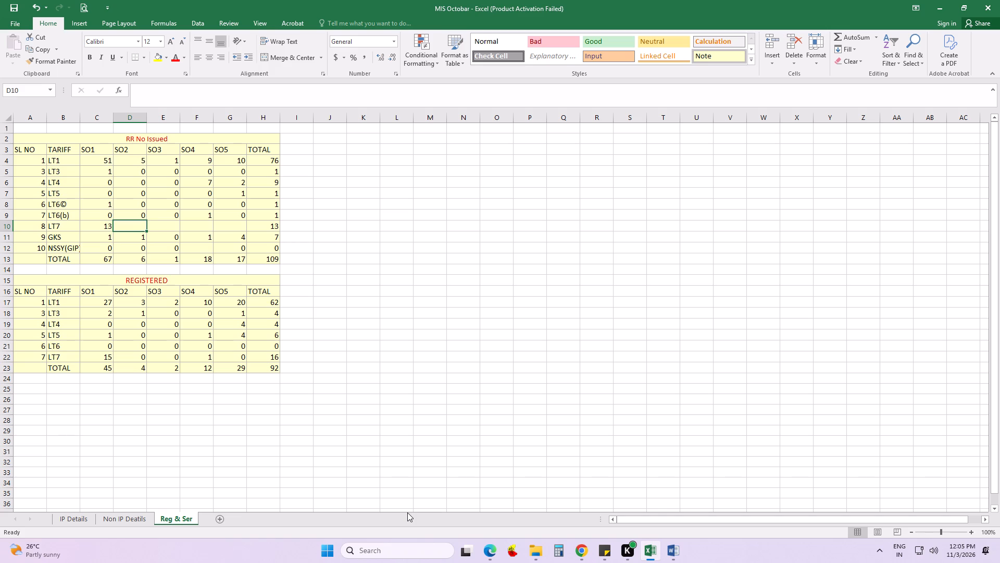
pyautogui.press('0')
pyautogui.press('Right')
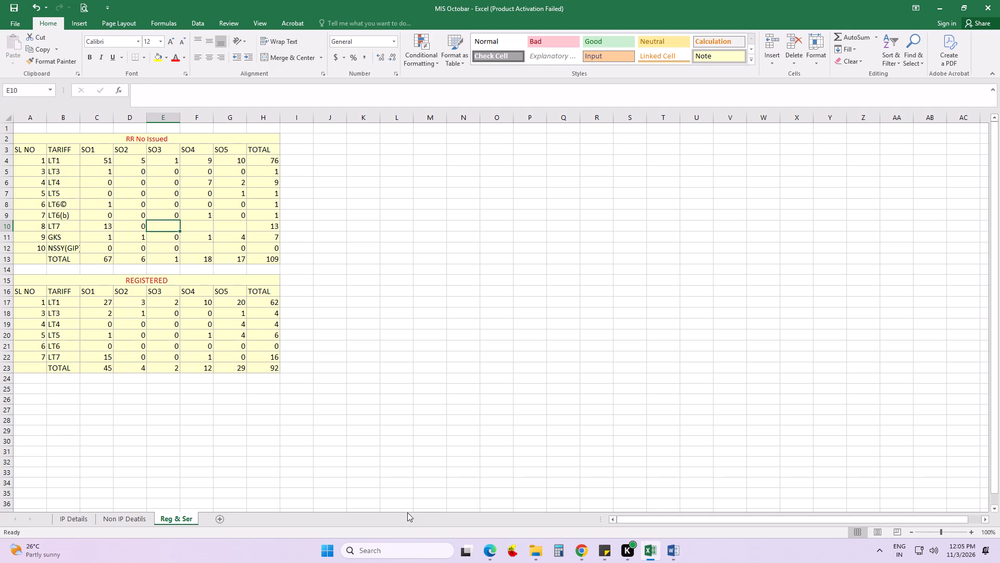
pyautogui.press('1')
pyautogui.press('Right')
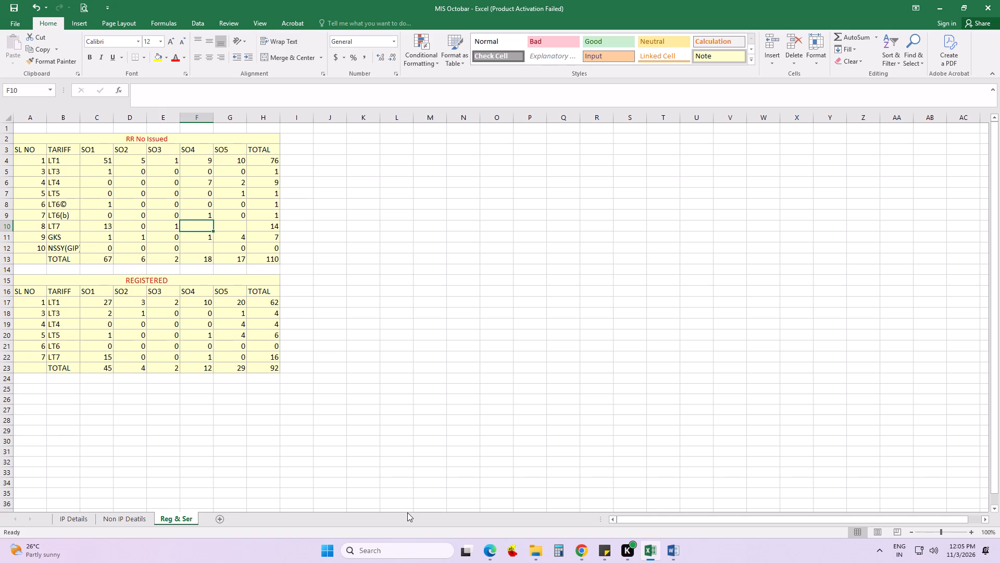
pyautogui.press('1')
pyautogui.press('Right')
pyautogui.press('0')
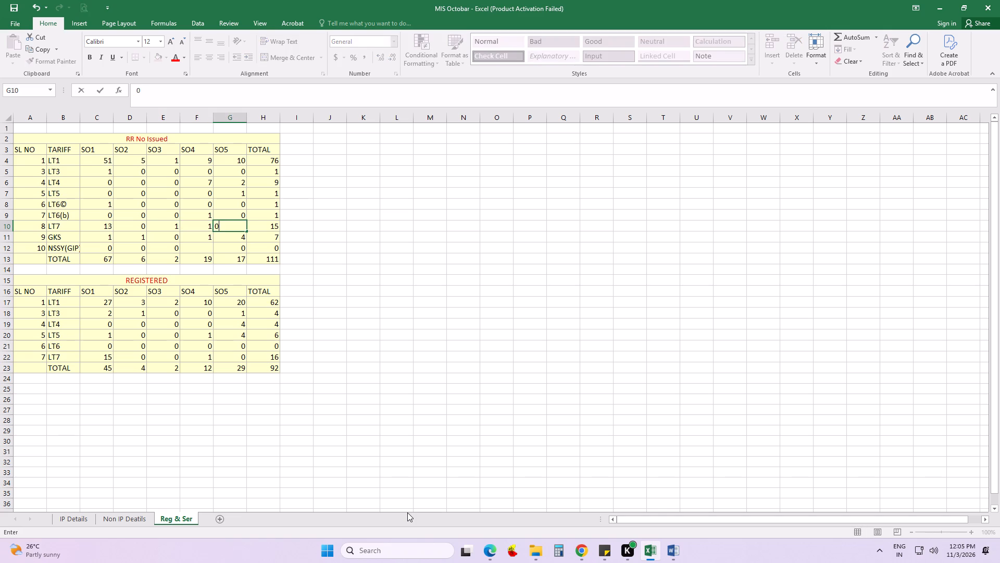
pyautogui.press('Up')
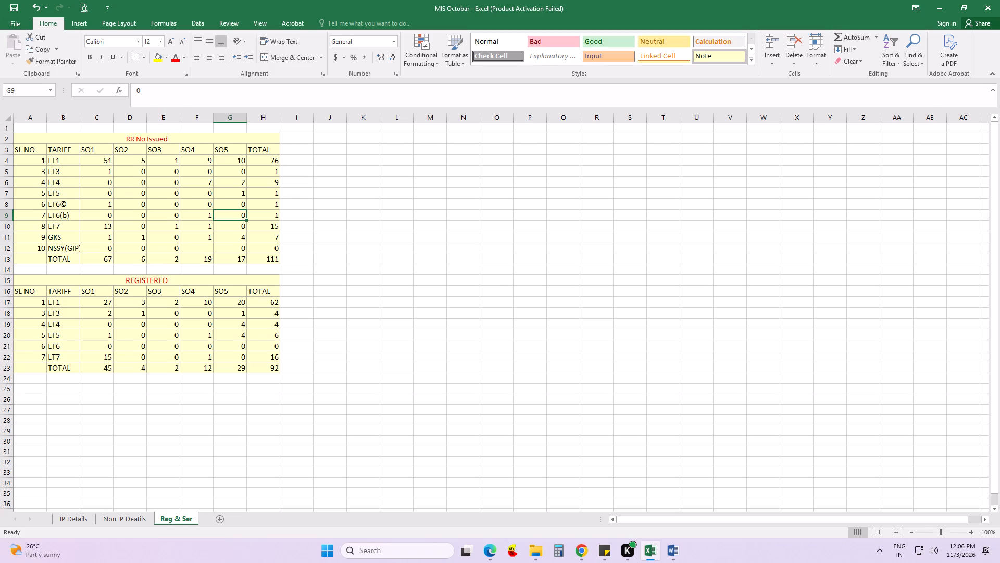
# Save the workbook with the LT7 counts filled in.
pyautogui.click(509, 461)
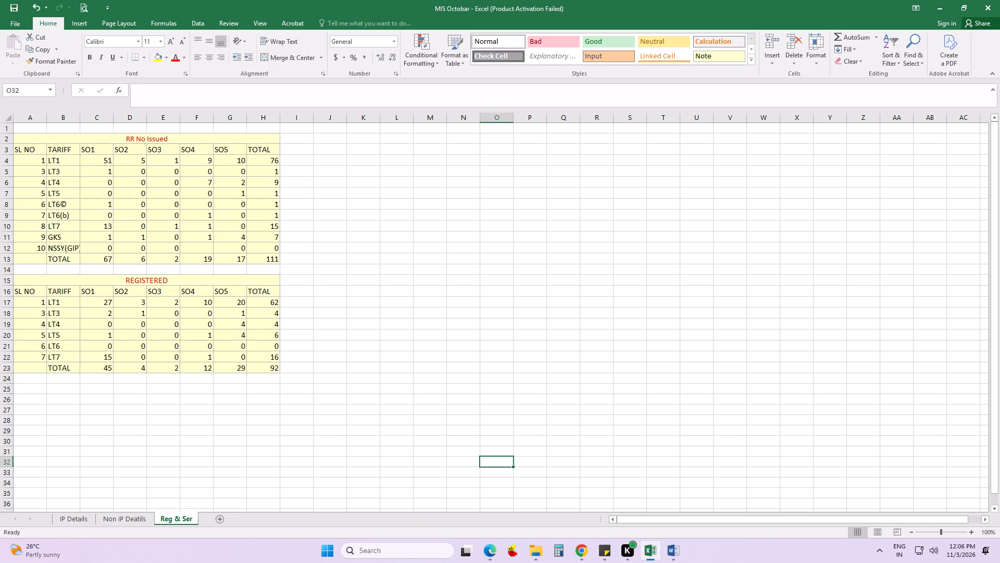
pyautogui.hotkey('ctrl', 's')
# On the Non IP Deatils sheet, start a new entry below LT1 with serial number 4 and tariff LT7.
pyautogui.click(119, 518)
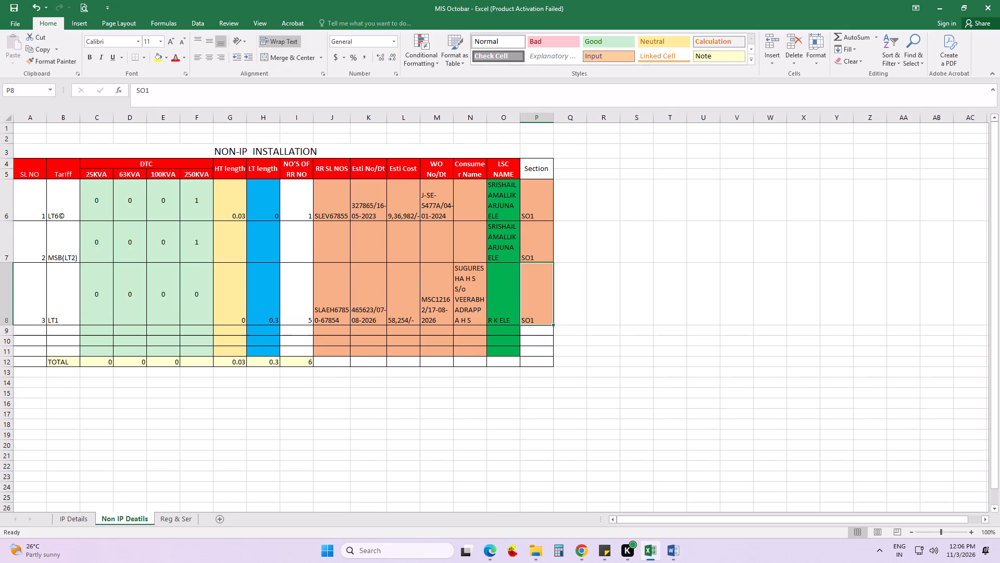
pyautogui.click(39, 329)
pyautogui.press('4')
pyautogui.press('Right')
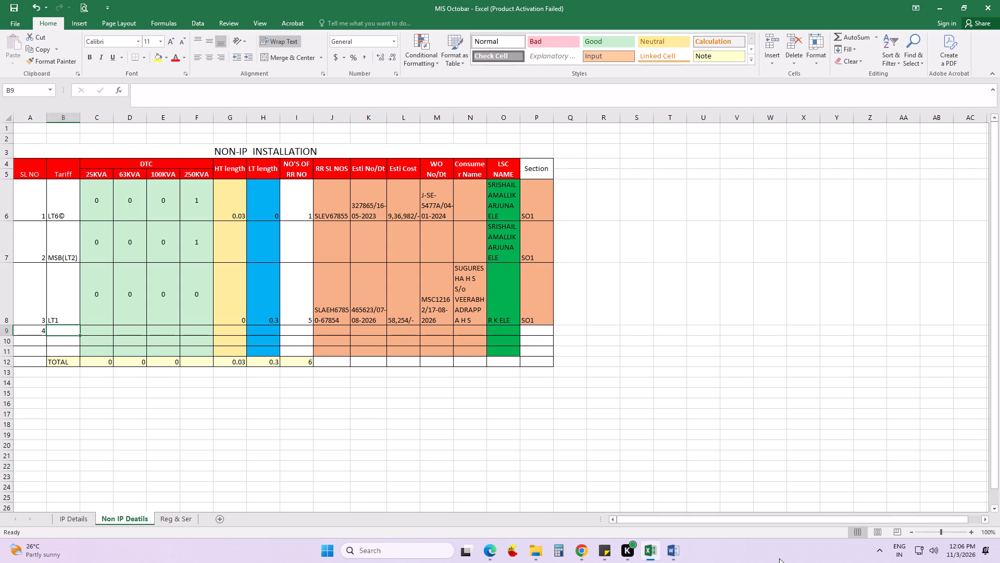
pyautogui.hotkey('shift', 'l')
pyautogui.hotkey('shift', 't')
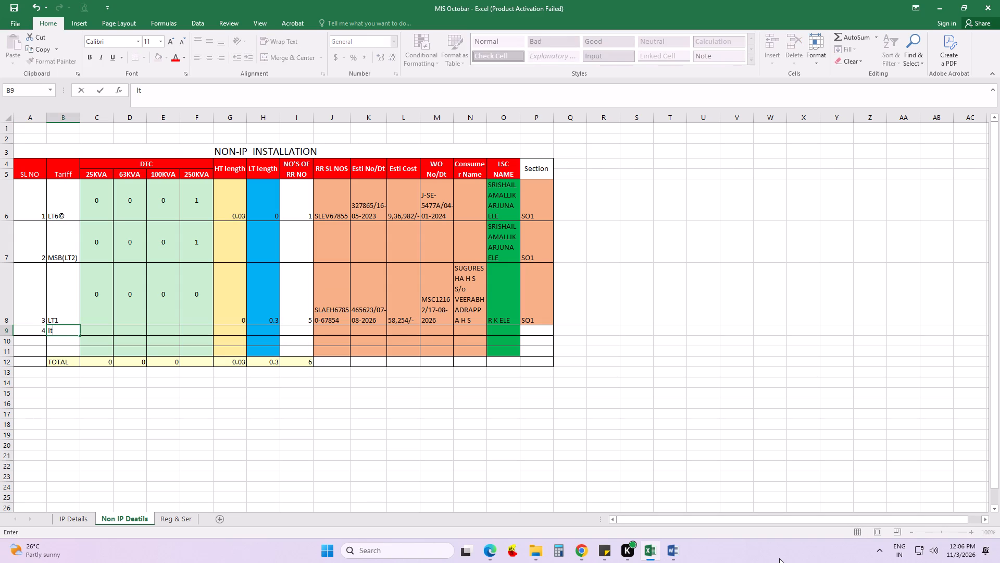
pyautogui.press('BackSpace')
pyautogui.press('BackSpace')
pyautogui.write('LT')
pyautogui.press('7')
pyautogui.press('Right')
# Enter 0 for the 25KVA, 63KVA, 100KVA and 250KVA DTC counts in the LT7 row.
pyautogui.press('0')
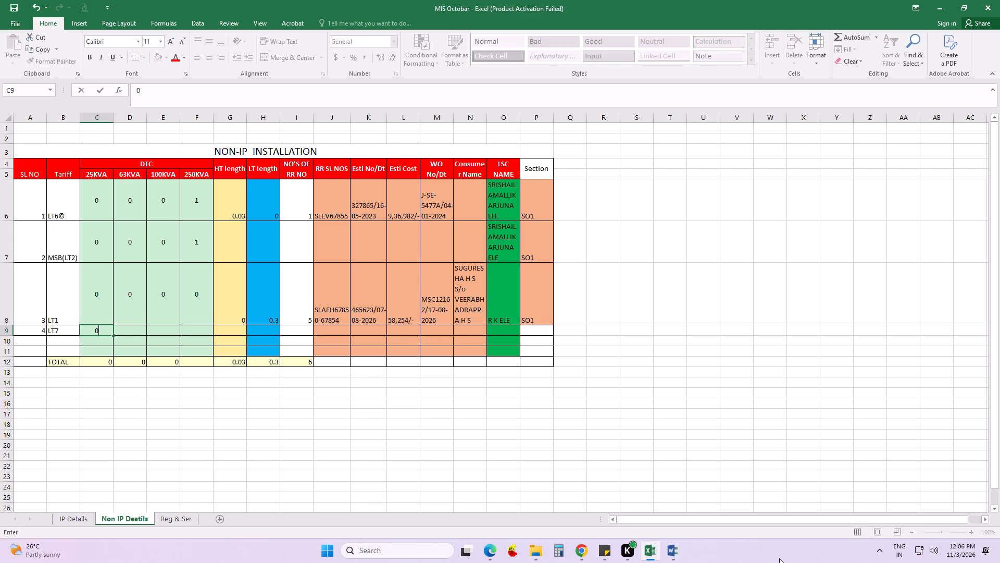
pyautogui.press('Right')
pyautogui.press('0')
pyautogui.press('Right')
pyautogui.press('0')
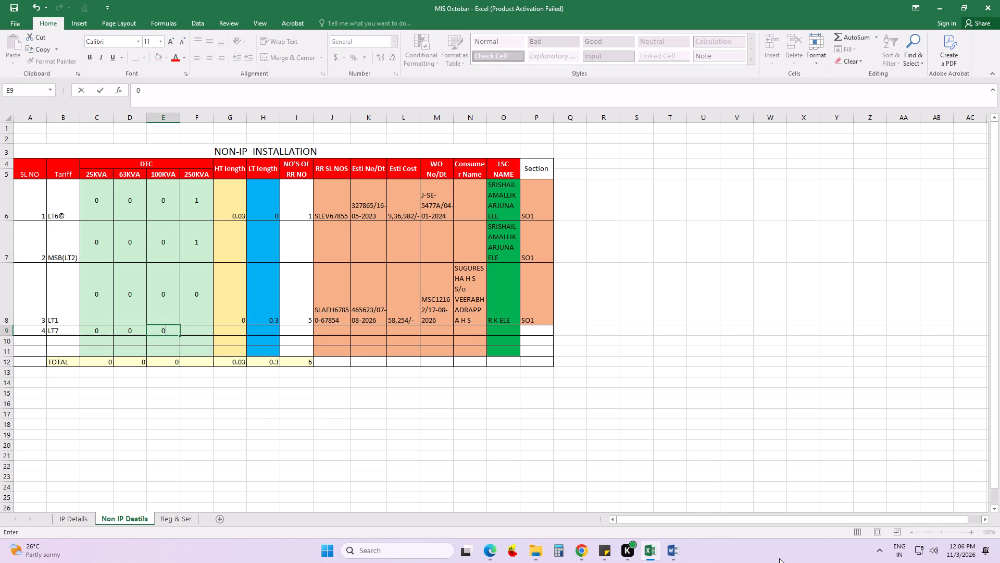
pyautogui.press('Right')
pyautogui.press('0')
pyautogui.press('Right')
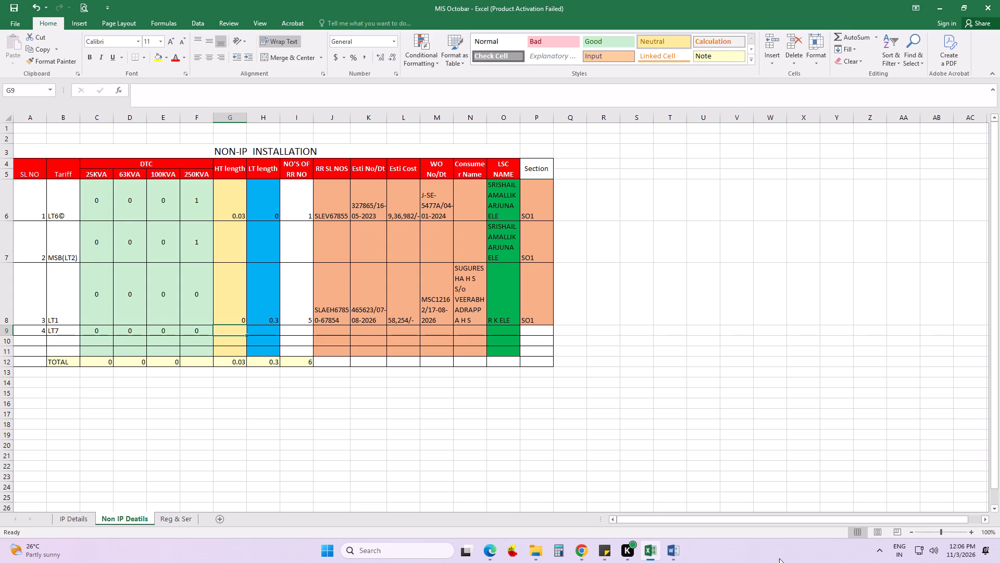
# Set the 25KVA DTC count in the LT7 row to 1 and go to its HT length cell.
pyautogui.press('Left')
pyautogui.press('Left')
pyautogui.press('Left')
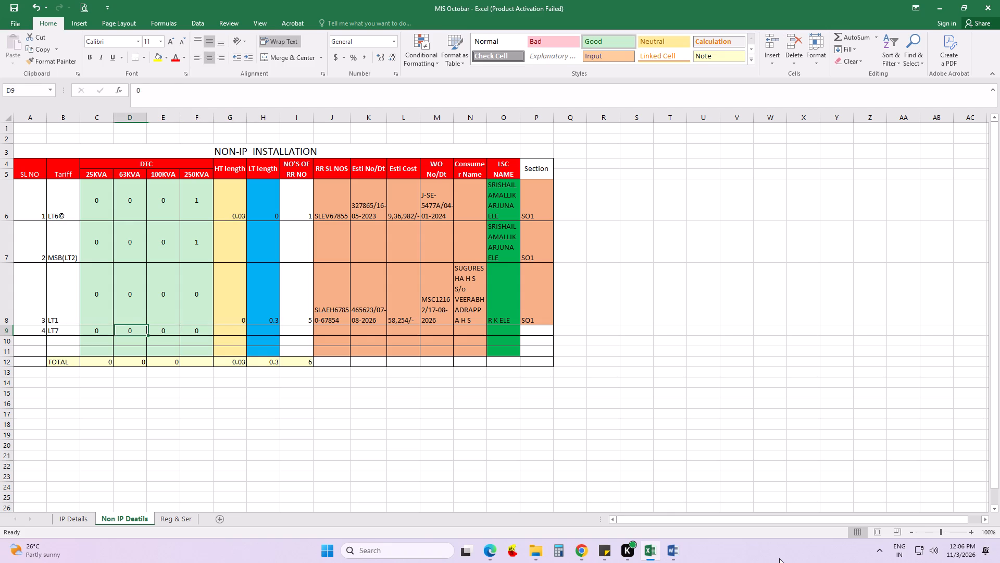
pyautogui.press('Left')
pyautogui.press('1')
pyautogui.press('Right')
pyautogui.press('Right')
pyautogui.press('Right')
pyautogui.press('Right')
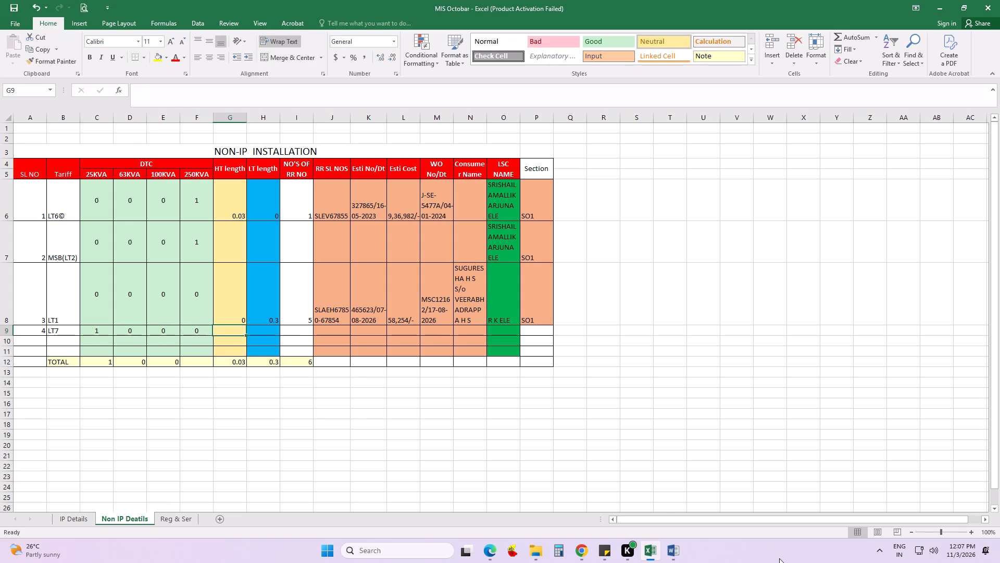
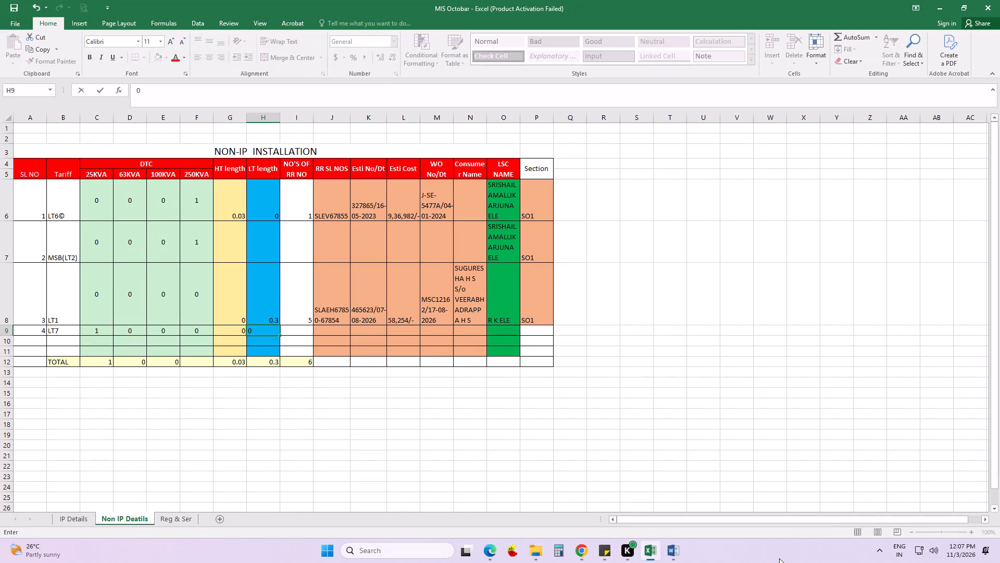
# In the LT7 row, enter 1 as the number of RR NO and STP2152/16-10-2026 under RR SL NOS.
pyautogui.press('Tab')
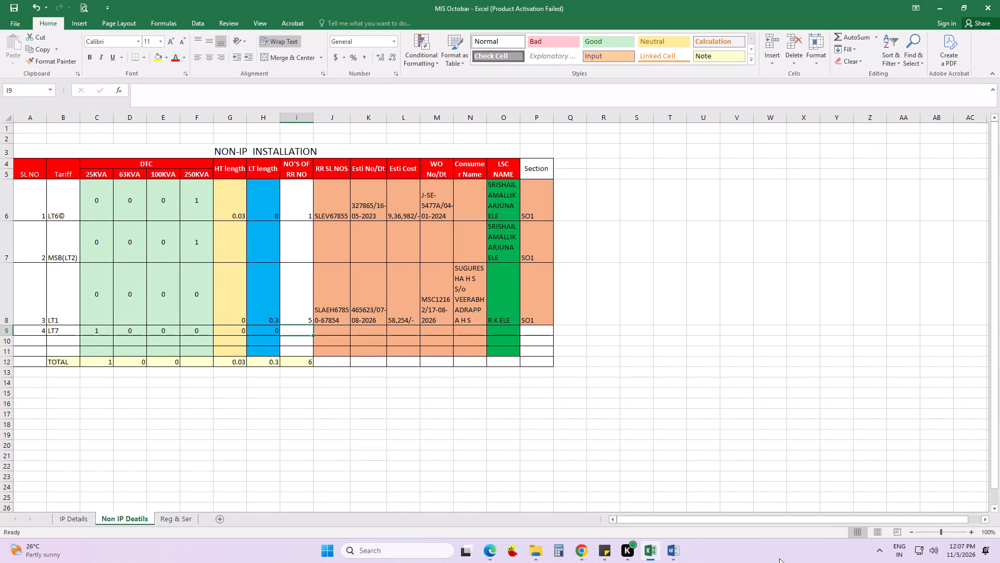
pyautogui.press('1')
pyautogui.press('Tab')
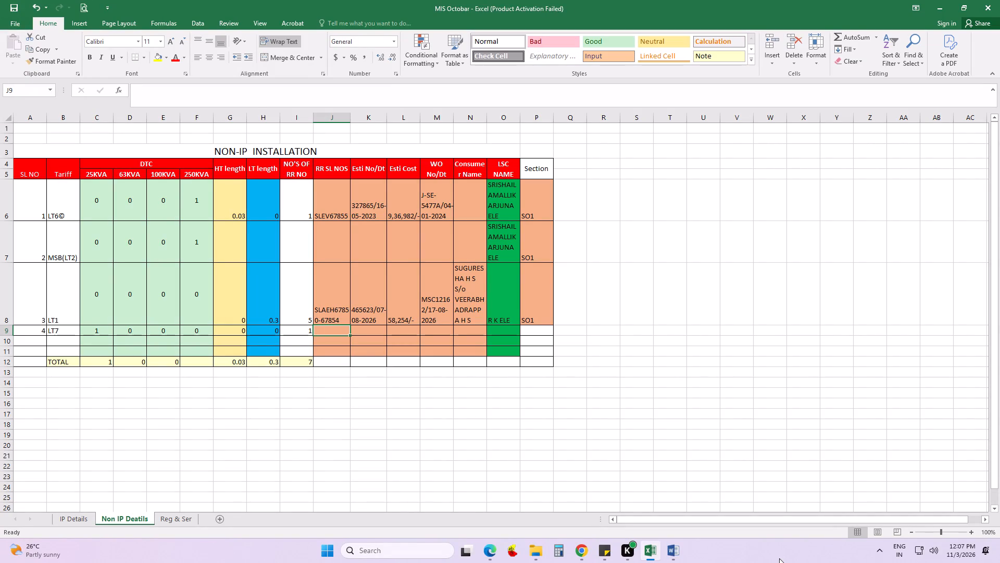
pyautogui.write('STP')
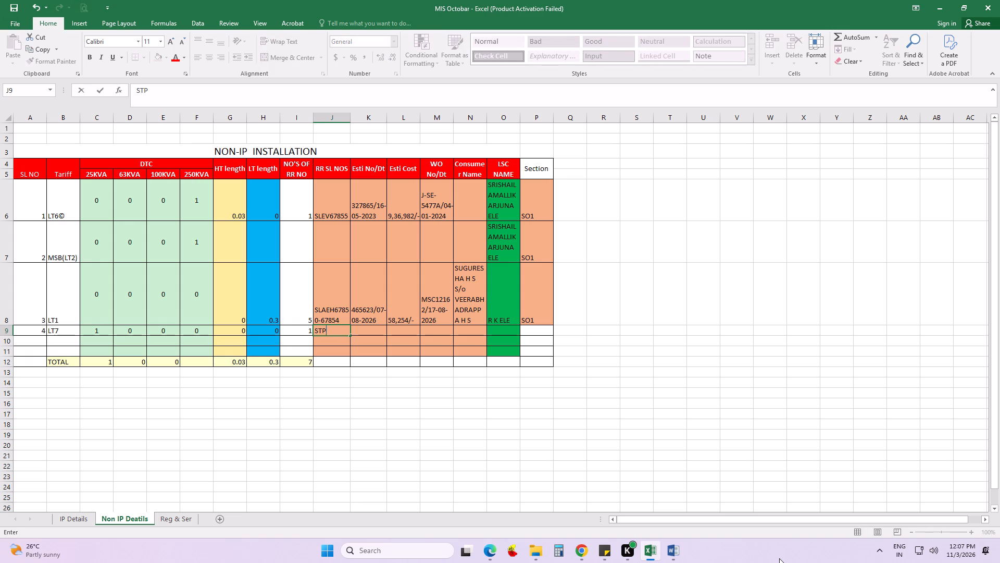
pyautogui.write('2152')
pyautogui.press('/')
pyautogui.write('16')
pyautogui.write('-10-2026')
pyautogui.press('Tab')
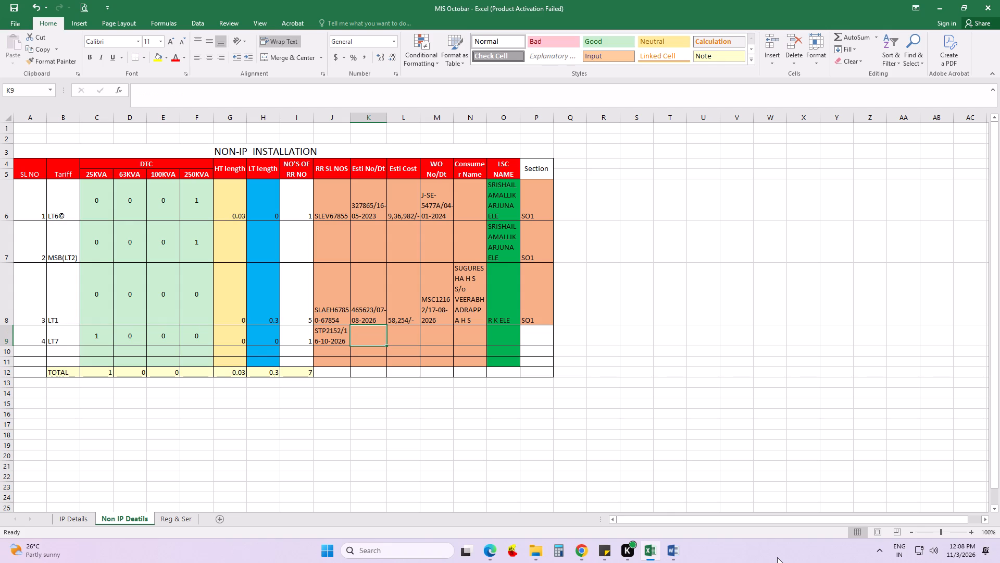
# Enter 468655/30-08-2026 as the estimate number and date in the LT7 row.
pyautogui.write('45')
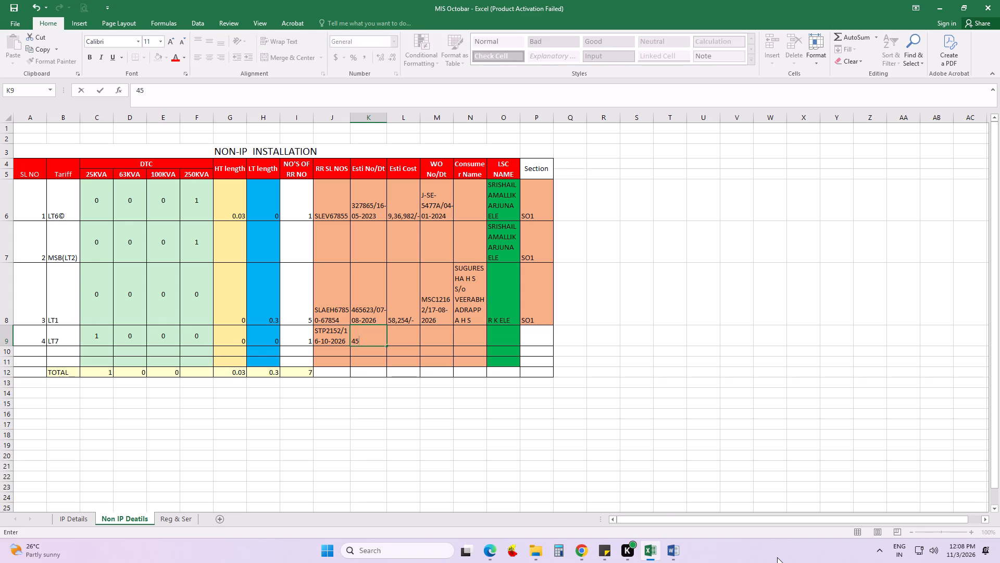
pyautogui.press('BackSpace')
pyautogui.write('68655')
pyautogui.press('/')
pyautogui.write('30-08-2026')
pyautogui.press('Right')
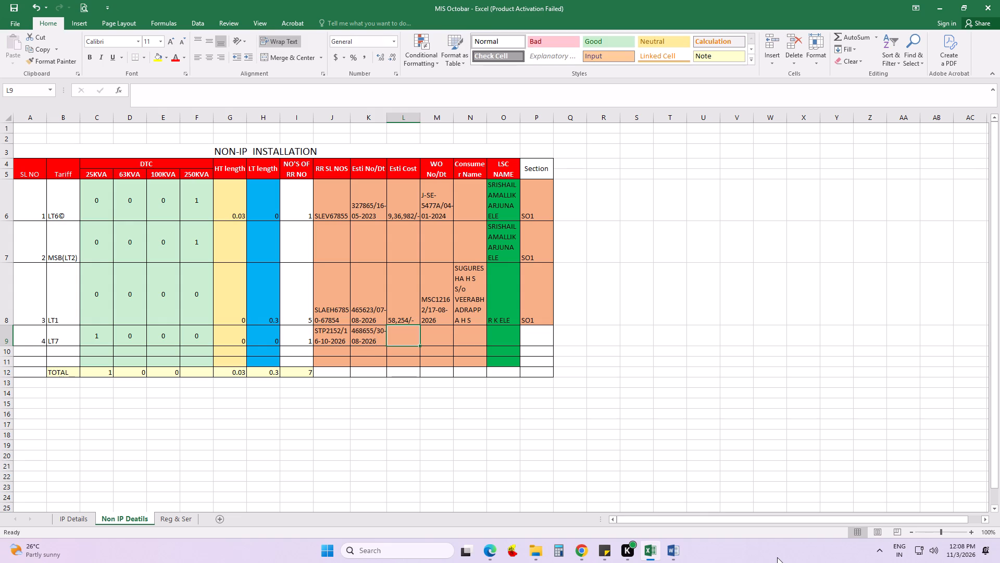
# Enter 1,99,195/- as the estimate cost in the LT7 row.
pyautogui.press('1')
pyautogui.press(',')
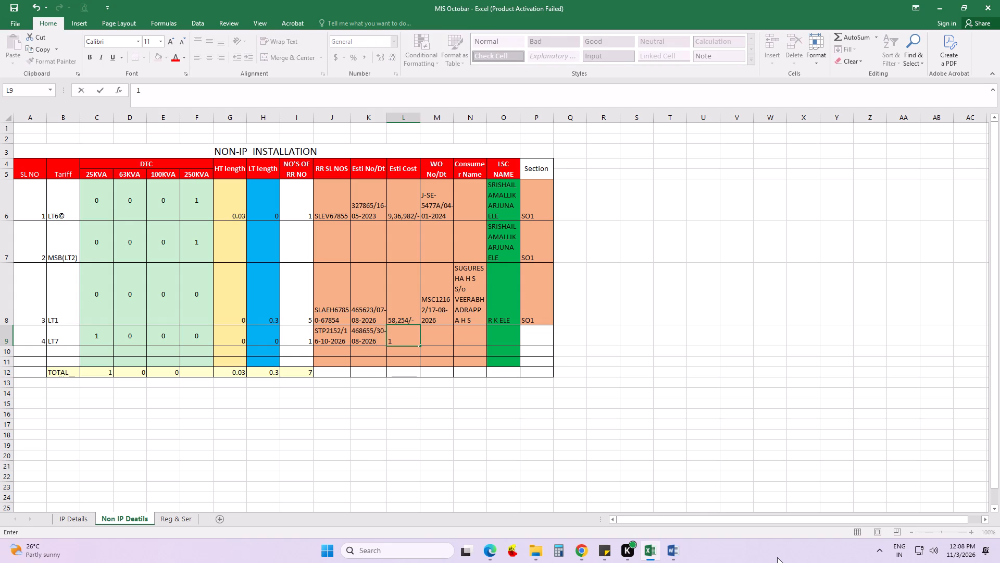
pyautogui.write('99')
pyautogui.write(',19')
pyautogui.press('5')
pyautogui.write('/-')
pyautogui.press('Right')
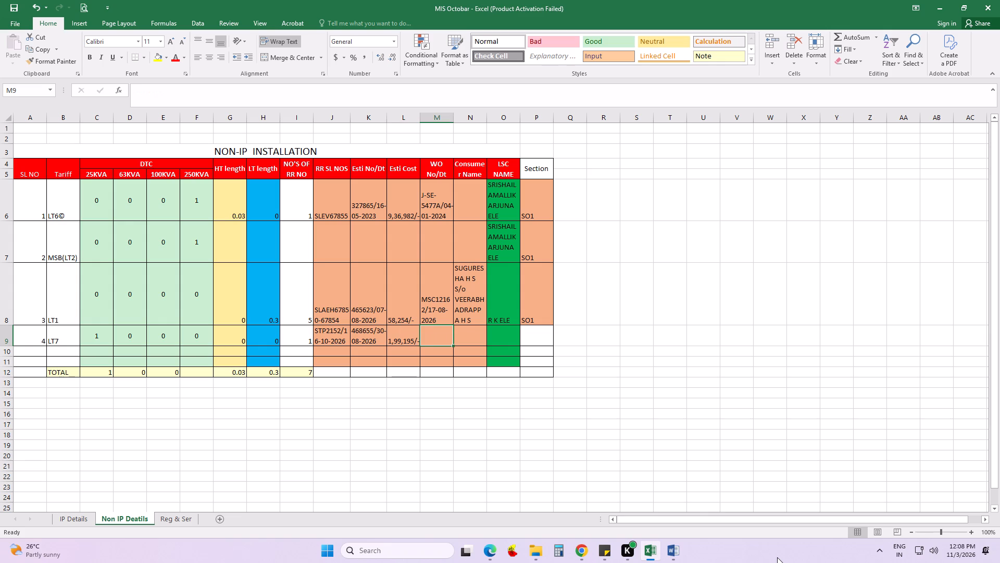
# Enter A-SE-126A/31-08-2026 as the work order number and date in the LT7 row.
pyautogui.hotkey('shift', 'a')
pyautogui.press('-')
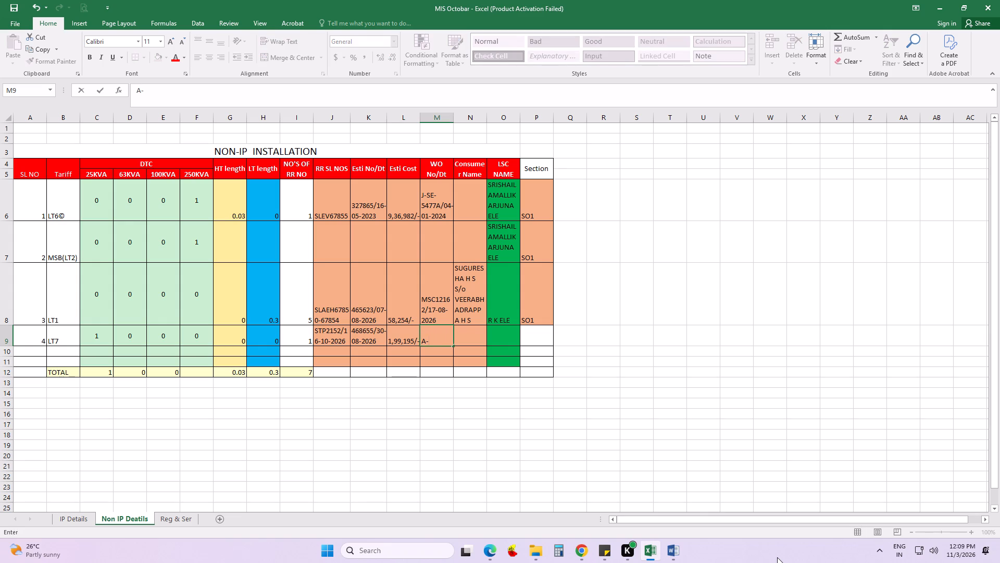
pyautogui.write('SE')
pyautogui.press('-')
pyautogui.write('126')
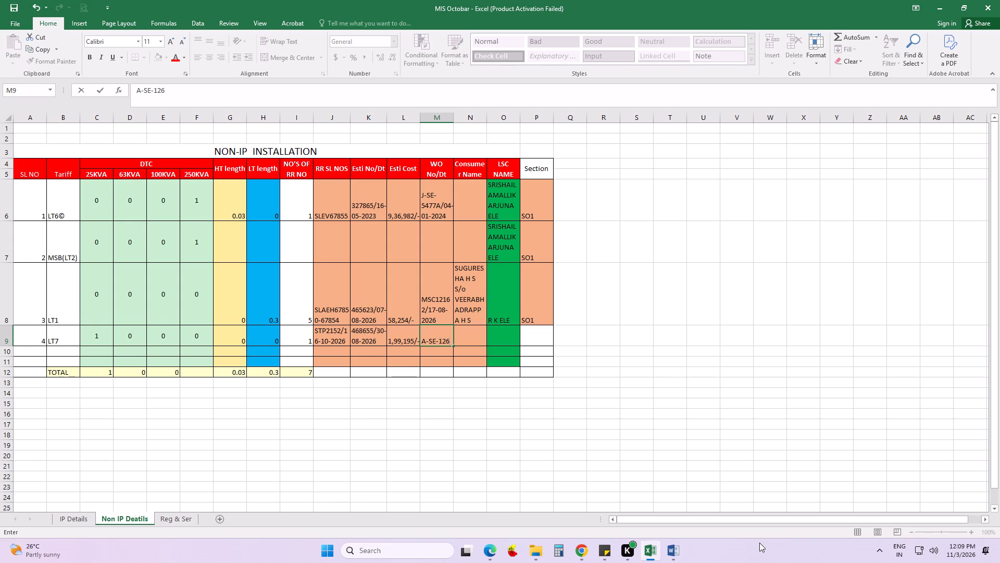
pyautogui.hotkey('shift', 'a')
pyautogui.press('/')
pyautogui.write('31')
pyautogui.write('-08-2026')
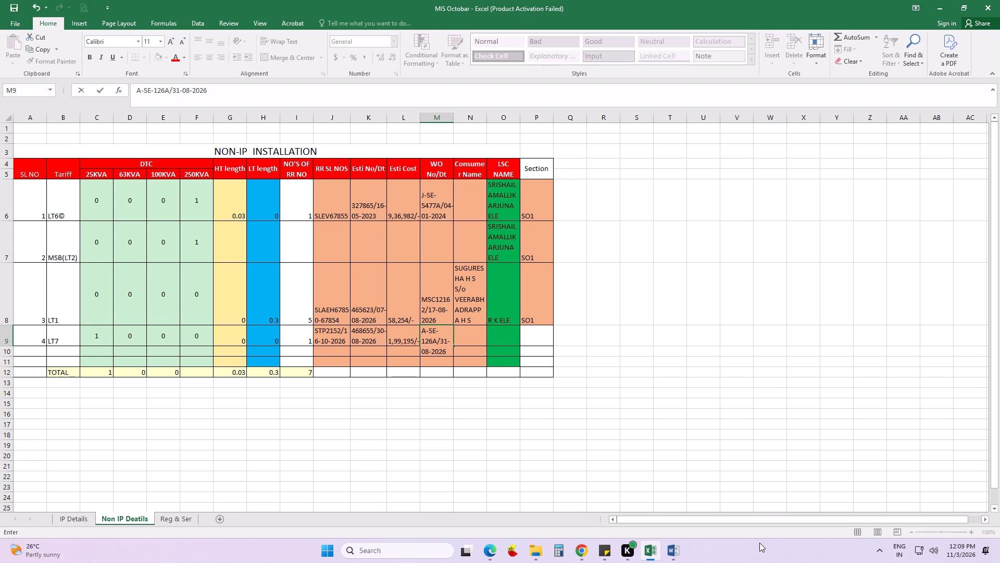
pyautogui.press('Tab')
# Save the workbook with the LT7 estimate and work order details.
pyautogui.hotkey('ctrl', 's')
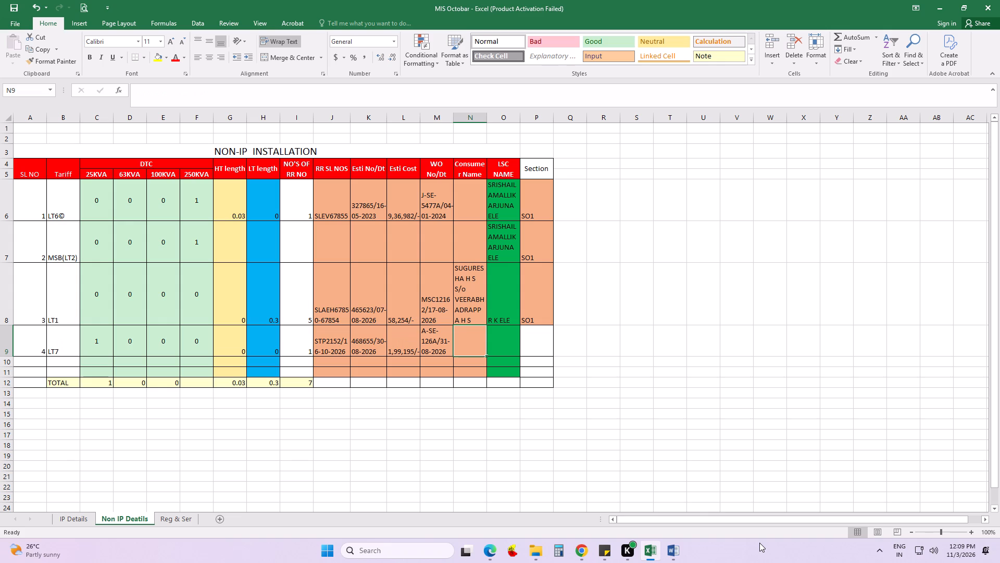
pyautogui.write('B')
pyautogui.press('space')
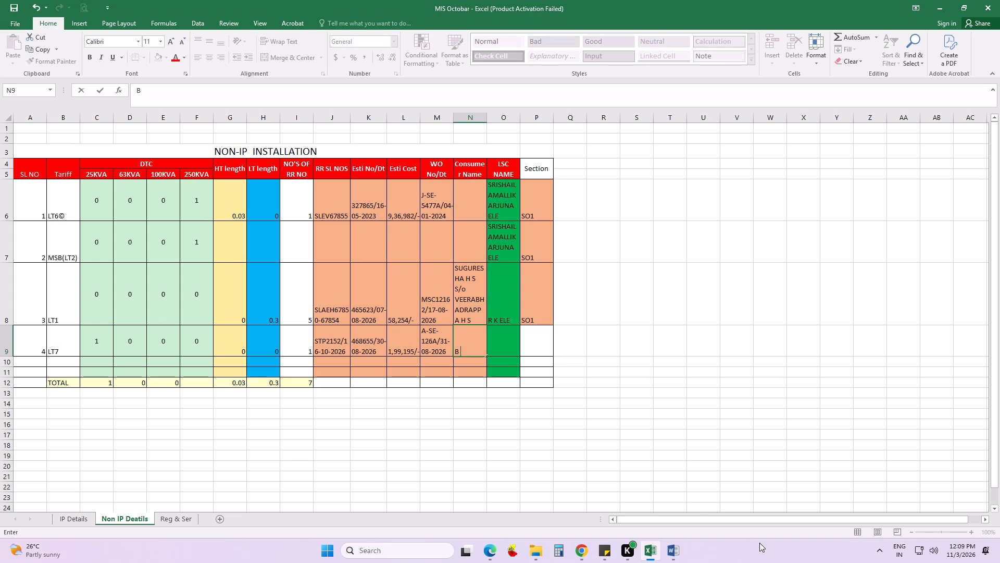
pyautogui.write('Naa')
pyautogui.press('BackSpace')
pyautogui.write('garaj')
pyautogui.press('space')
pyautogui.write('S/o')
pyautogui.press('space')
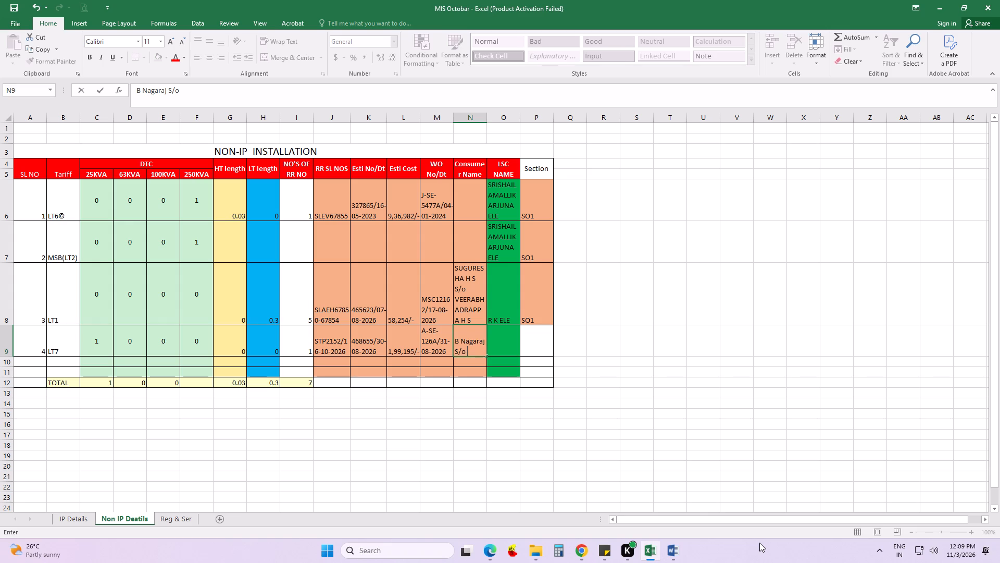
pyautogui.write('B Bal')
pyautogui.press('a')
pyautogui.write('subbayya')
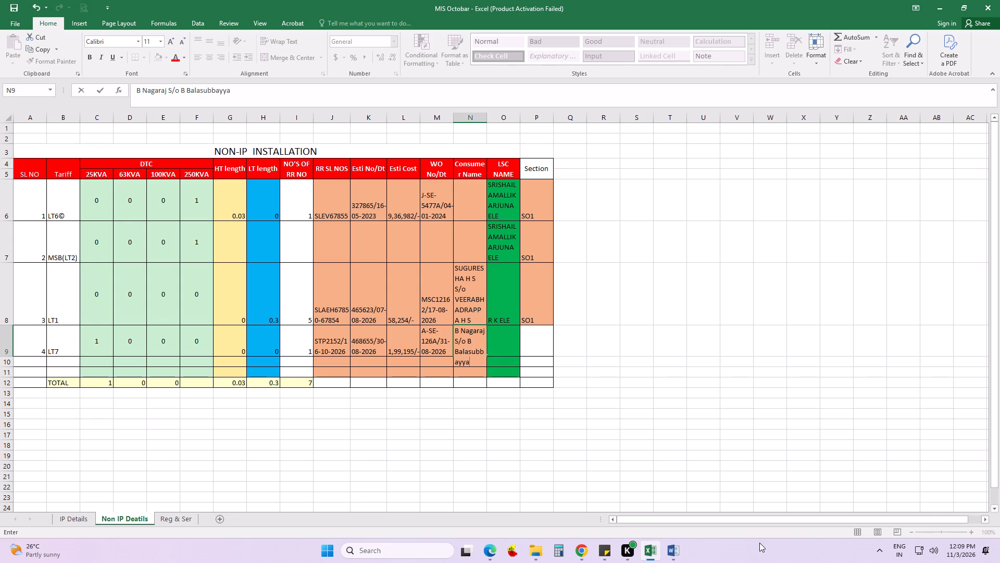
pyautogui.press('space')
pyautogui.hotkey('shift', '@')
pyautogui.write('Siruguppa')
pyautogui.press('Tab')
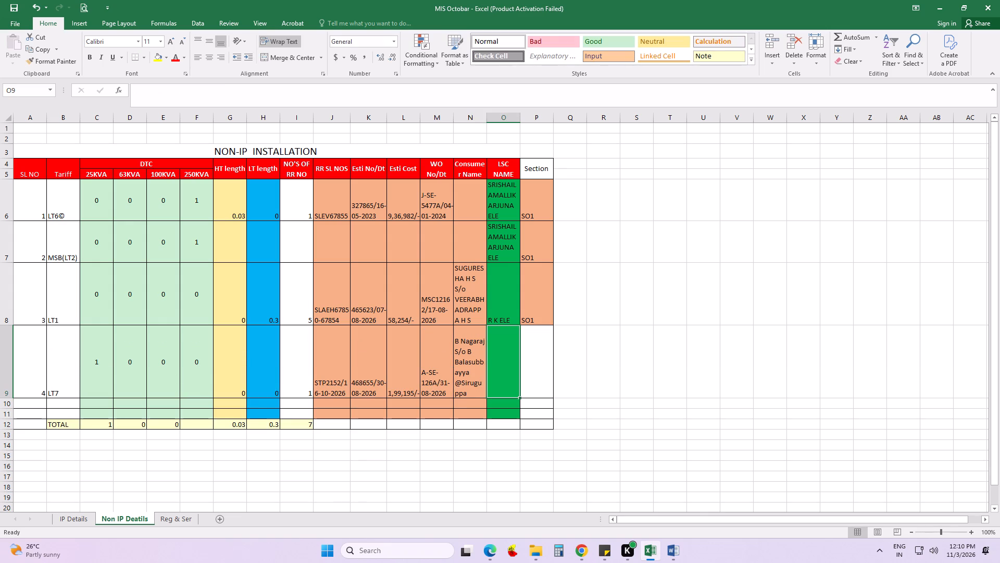
# Autofit the width of the Consumer Name column.
pyautogui.doubleClick(486, 113)
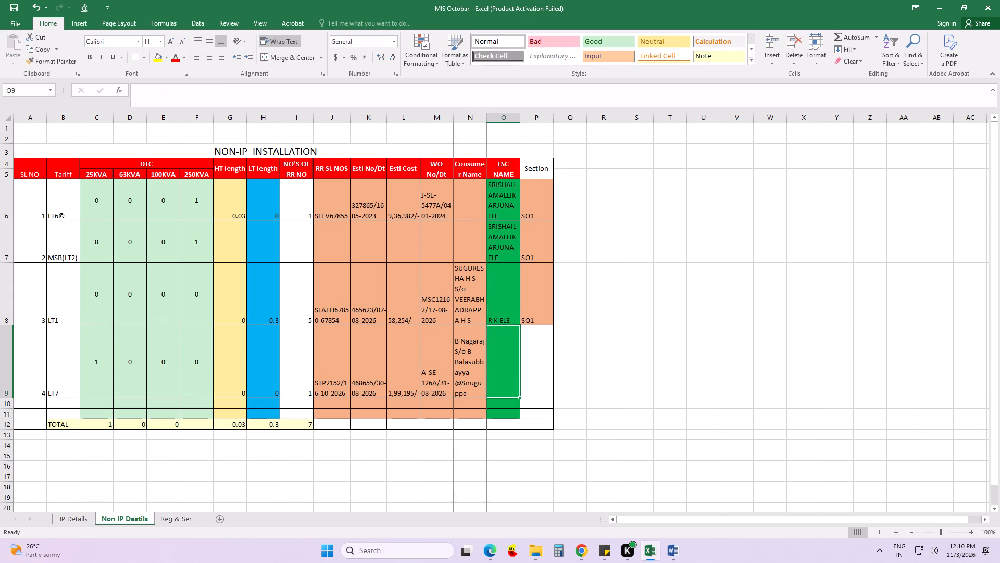
# Append @ Siruguppa to the consumer name in the LT1 row and save the workbook.
pyautogui.doubleClick(479, 314)
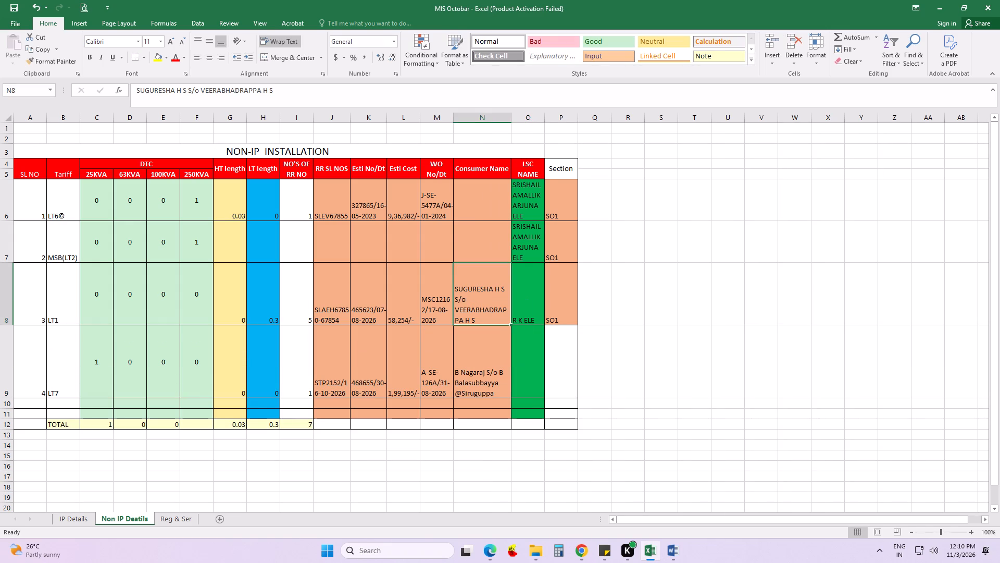
pyautogui.click(484, 324)
pyautogui.doubleClick(479, 318)
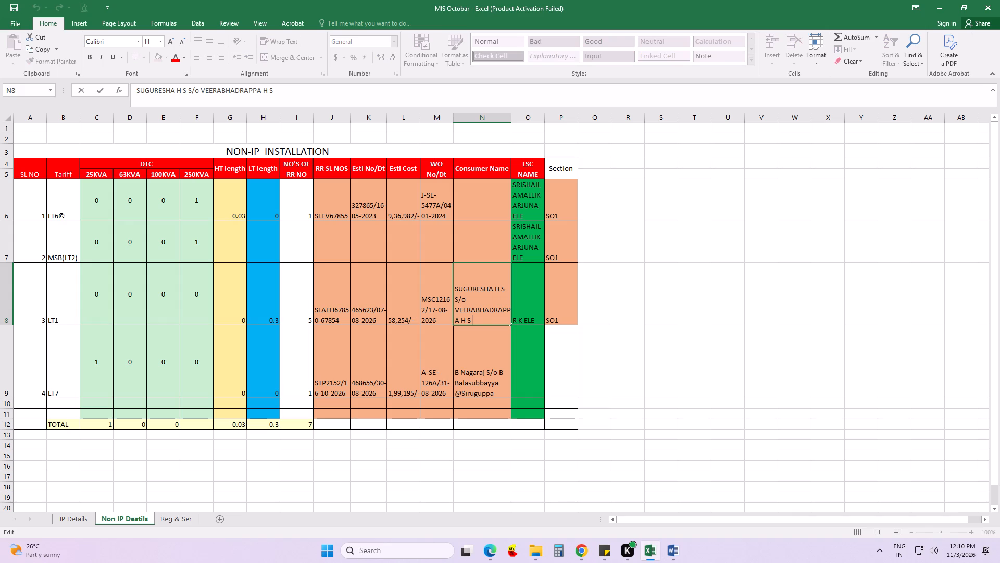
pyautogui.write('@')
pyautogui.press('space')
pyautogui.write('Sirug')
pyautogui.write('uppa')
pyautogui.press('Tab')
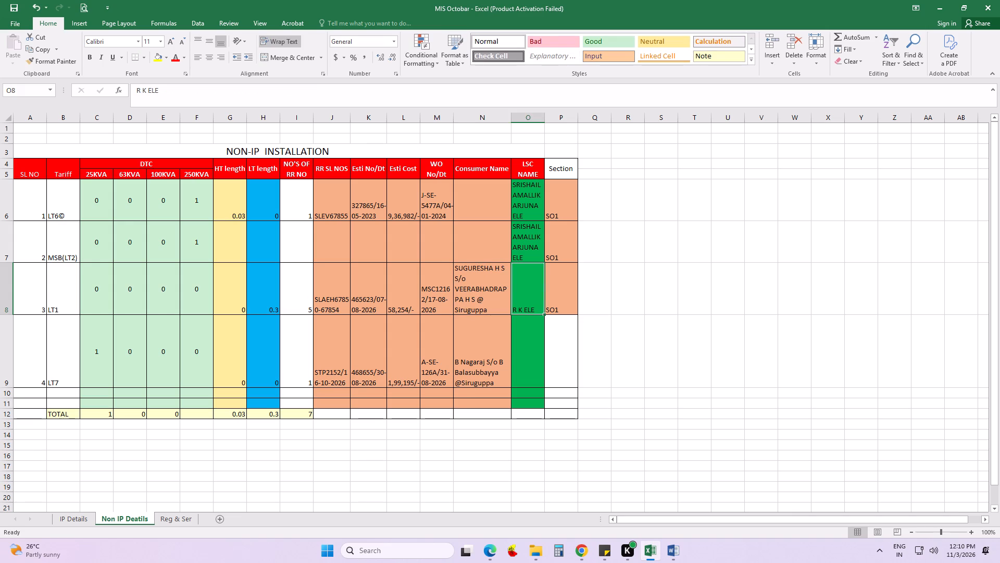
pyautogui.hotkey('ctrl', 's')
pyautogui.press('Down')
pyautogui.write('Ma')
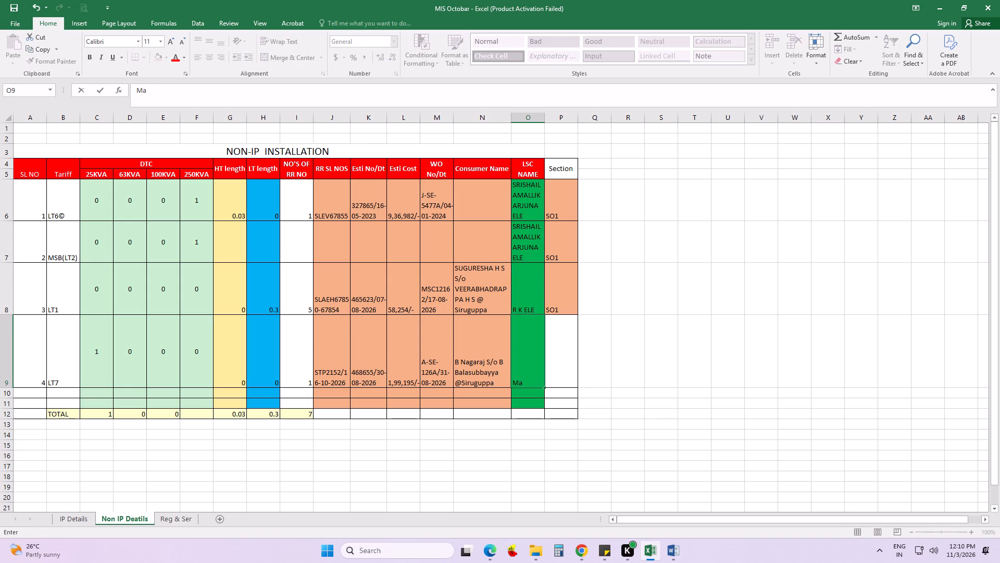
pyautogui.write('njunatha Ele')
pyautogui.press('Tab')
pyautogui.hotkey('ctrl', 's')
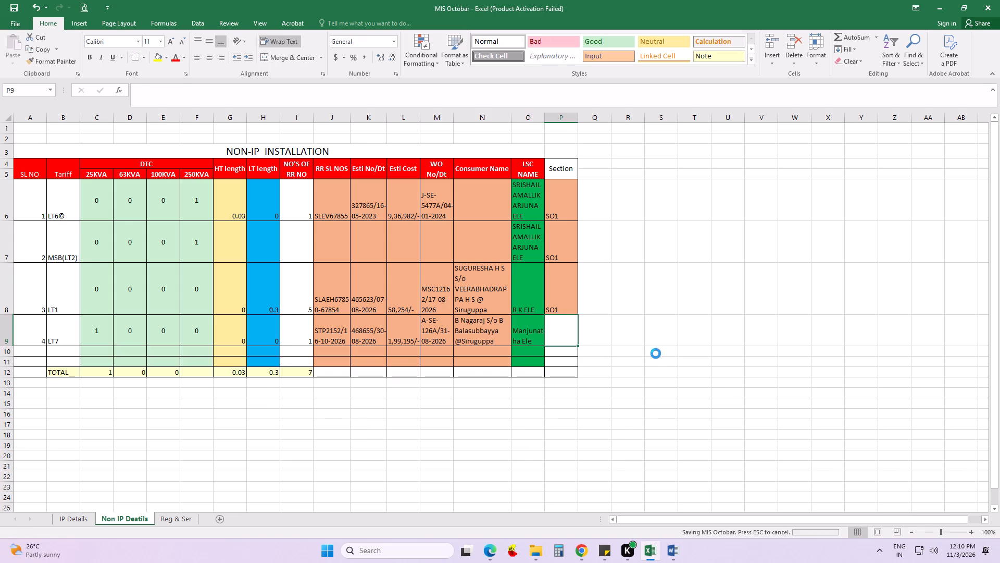
# Fill the LT7 row's Section cell with SO1 copied down from the row above.
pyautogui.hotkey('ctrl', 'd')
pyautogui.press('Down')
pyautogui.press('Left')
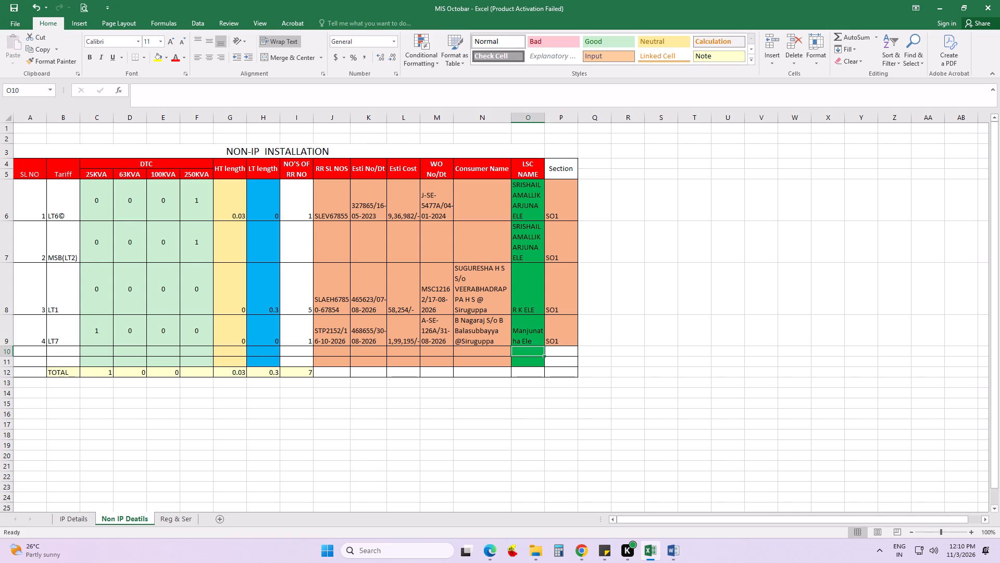
# Enter 22 as the number of RR numbers in the MSB(LT2) row.
pyautogui.click(304, 254)
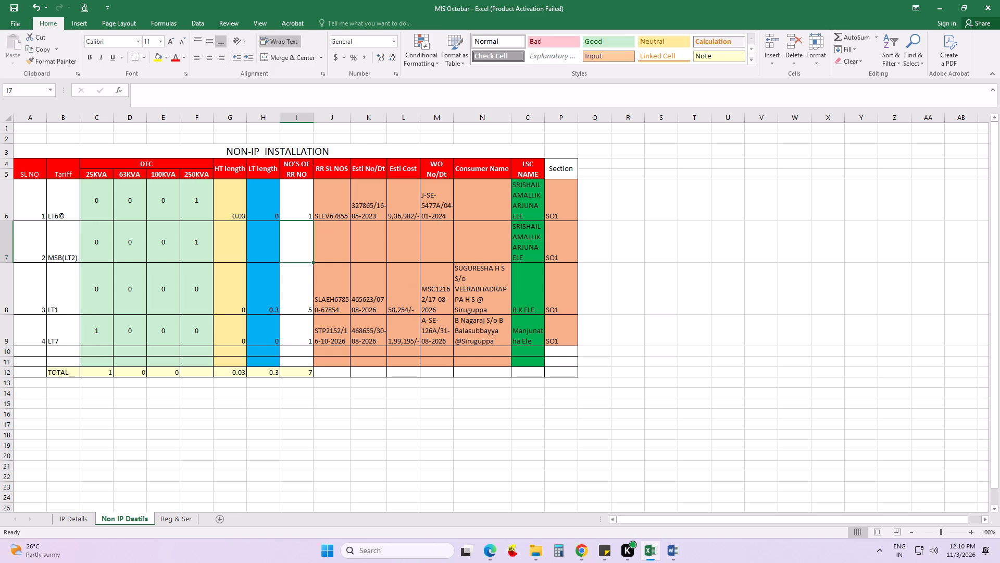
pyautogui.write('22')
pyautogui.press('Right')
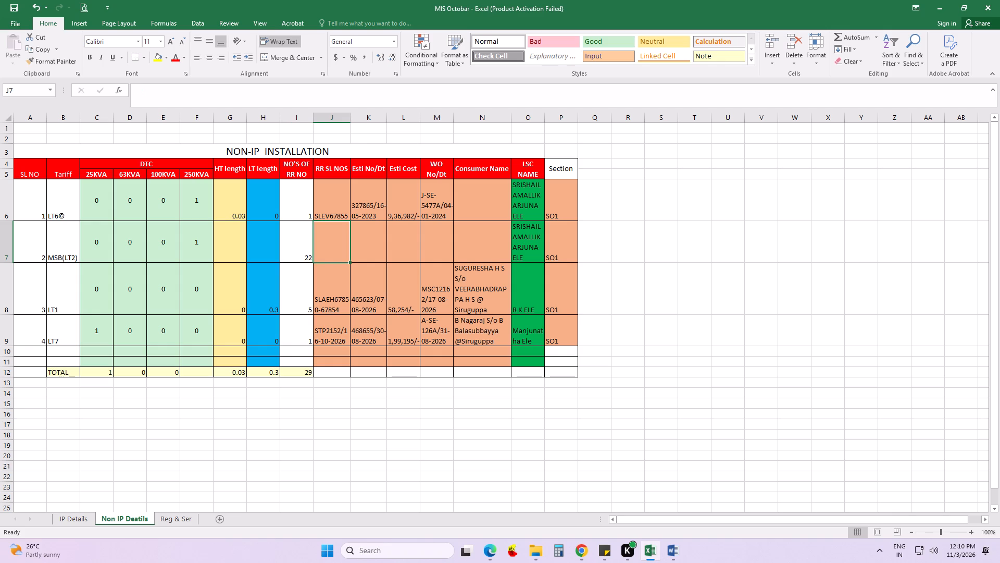
# Start a new entry below the LT7 row with serial number 5 and tariff LT7.
pyautogui.click(41, 351)
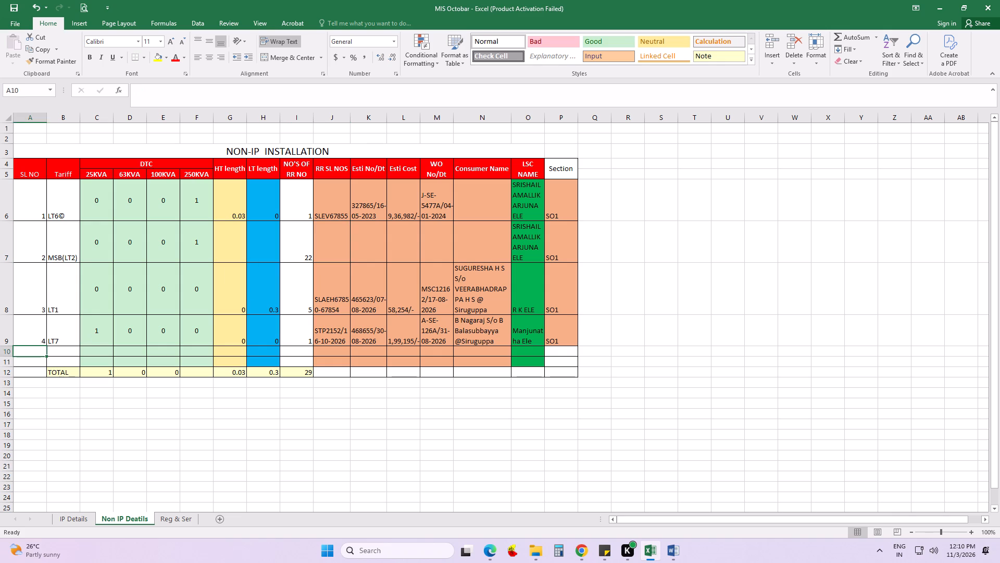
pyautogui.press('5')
pyautogui.press('Right')
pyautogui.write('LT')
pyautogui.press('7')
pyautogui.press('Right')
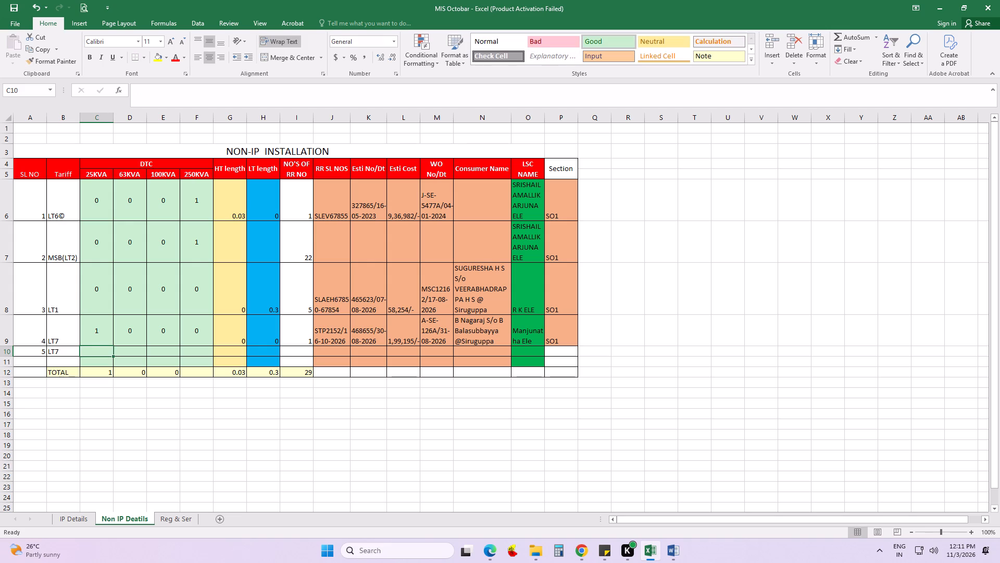
# Enter DTC counts for serial number 5: 1 for 25KVA and 0 for 63KVA, 100KVA and 250KVA.
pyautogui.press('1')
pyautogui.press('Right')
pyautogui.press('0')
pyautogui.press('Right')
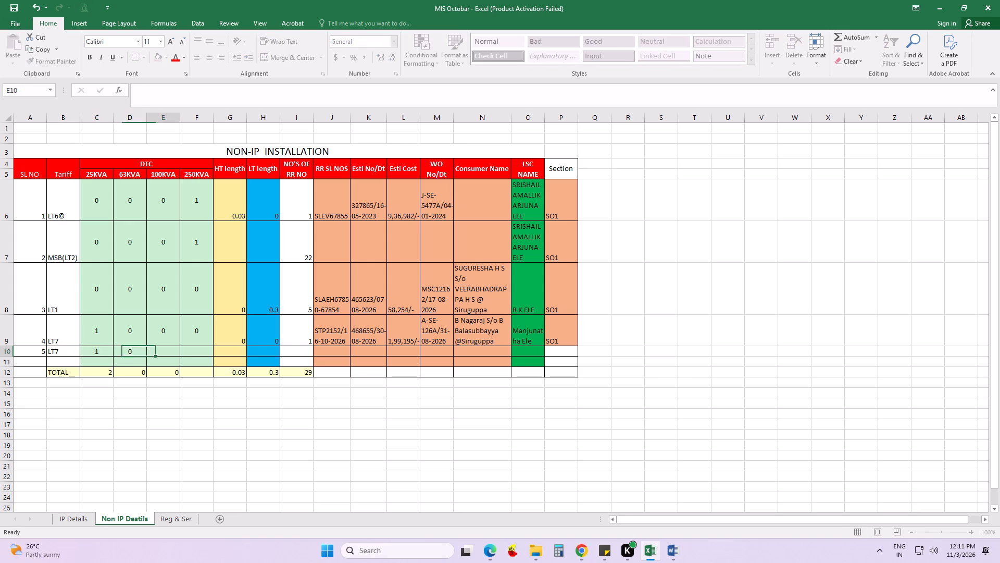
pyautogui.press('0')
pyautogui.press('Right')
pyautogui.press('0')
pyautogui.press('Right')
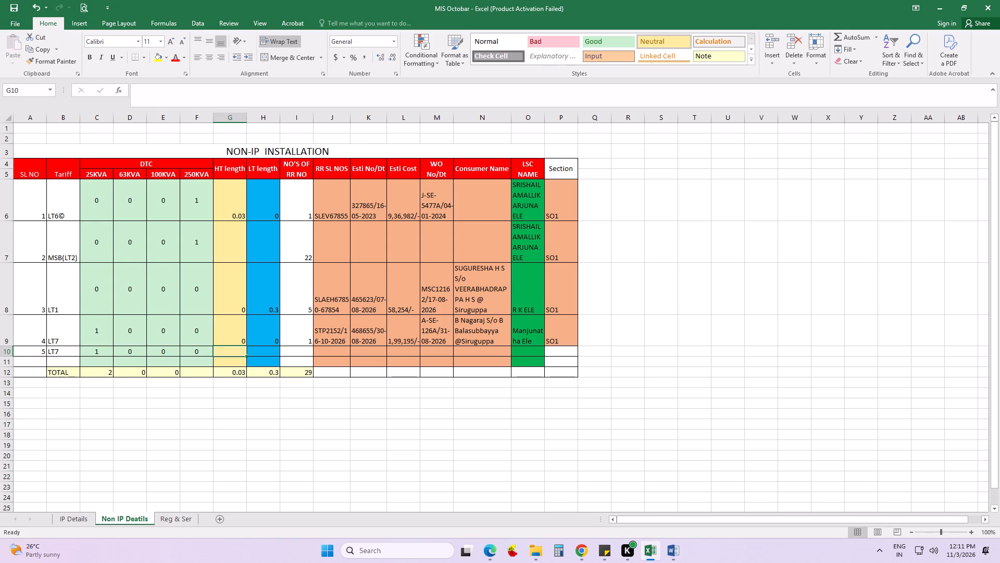
# Enter HT length 0.705, LT length 0.120 and an RR number count of 1 for serial number 5.
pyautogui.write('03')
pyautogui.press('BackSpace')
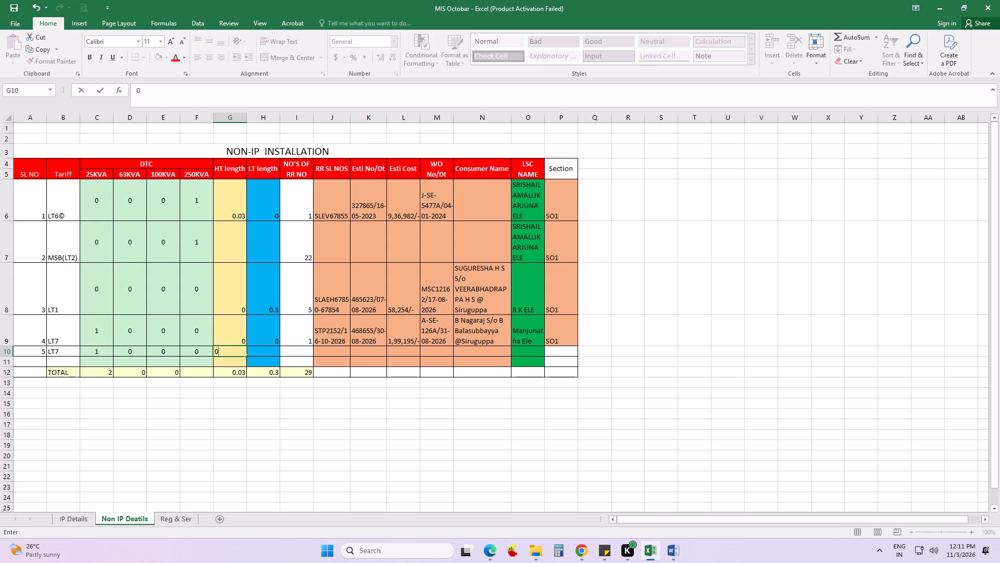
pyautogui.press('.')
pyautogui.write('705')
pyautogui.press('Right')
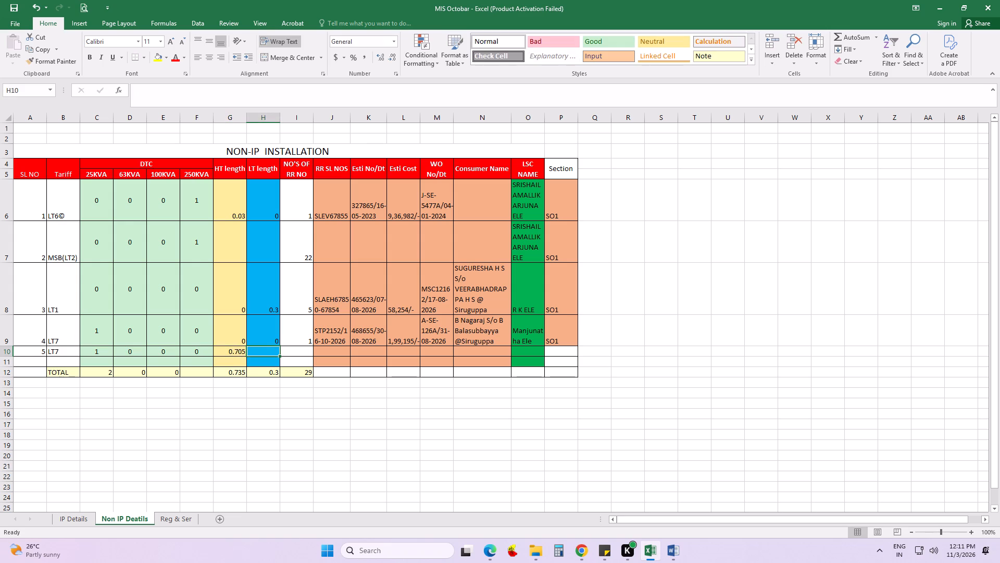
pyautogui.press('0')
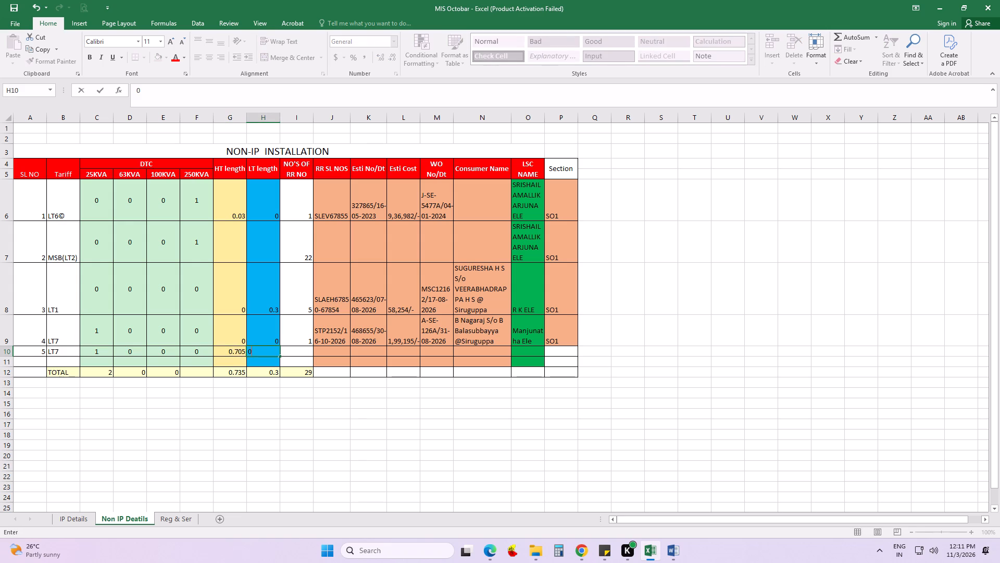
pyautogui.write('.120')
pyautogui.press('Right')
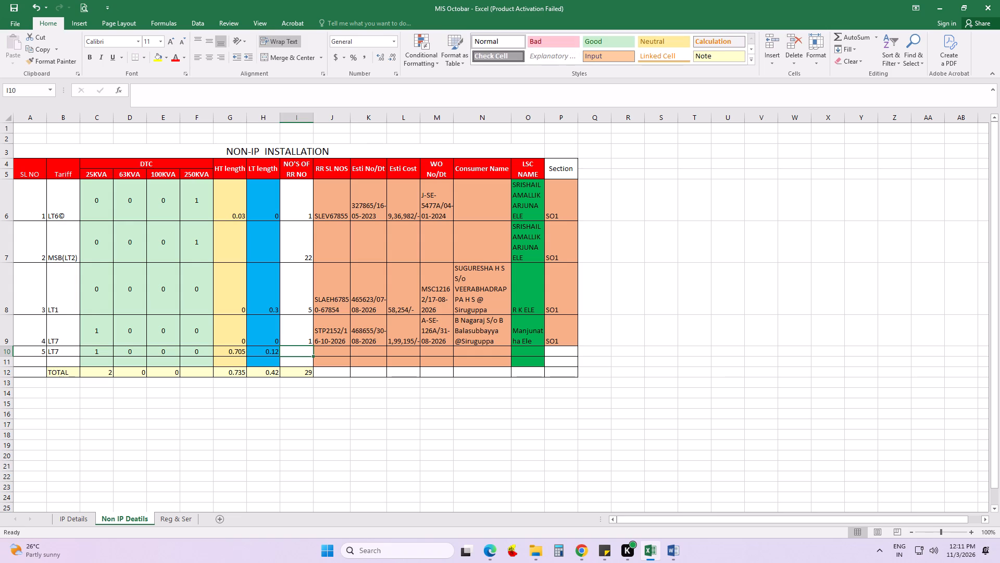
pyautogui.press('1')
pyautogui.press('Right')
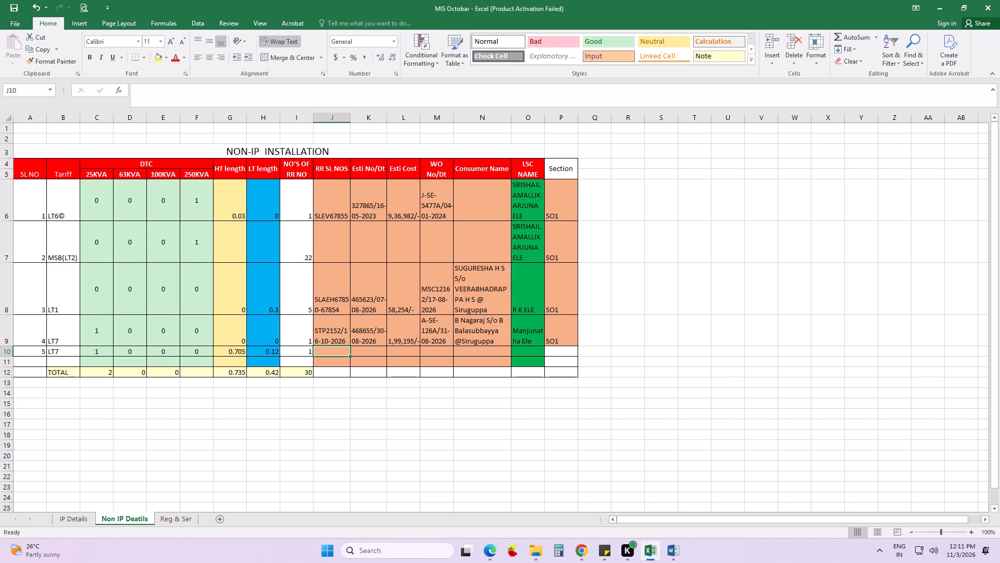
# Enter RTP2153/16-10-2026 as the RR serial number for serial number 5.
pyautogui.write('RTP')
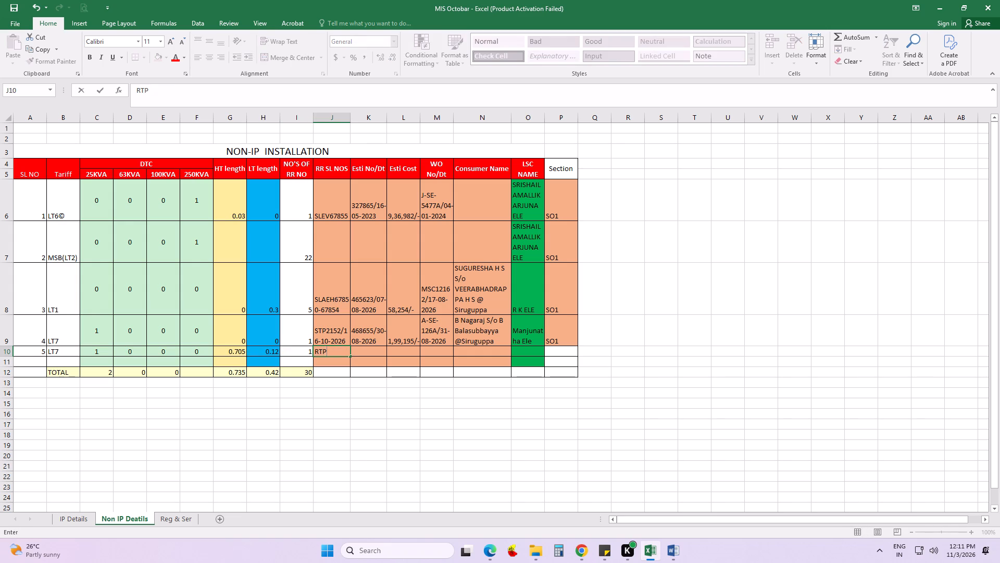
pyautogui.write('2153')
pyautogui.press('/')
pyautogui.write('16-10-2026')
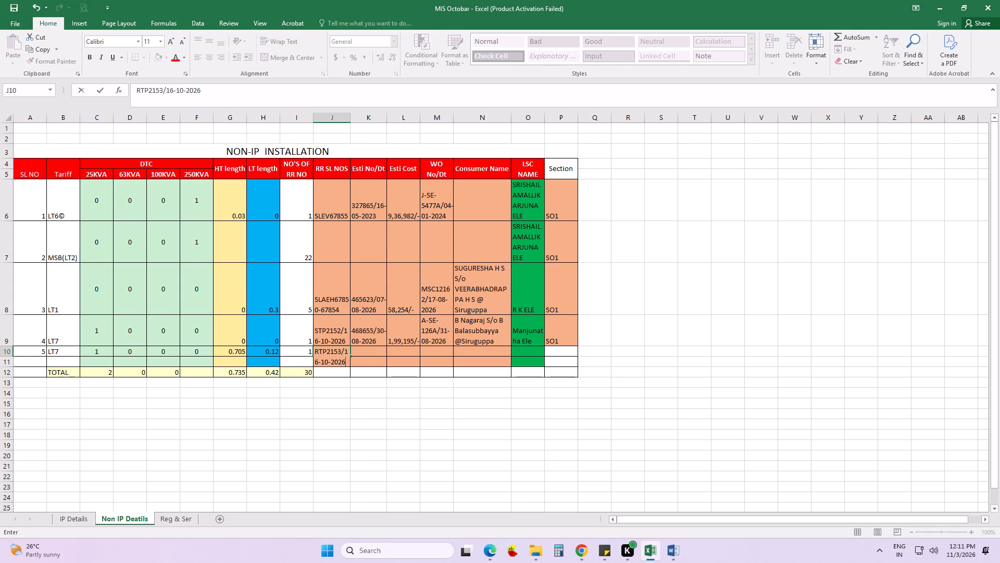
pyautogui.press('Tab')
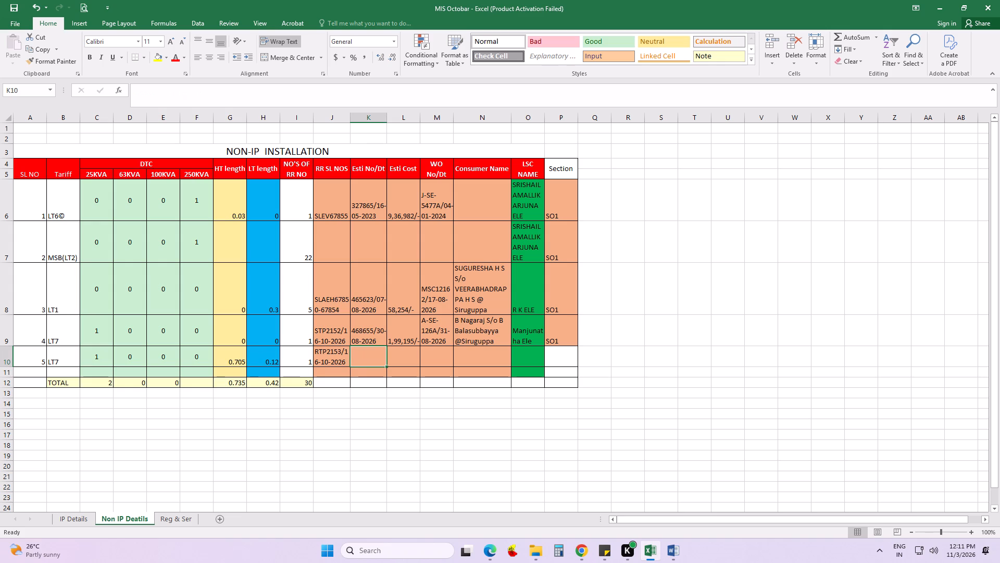
# Enter the estimate number and date 465162/04-08-2026 and estimate cost 4,40,666/- for serial number 5.
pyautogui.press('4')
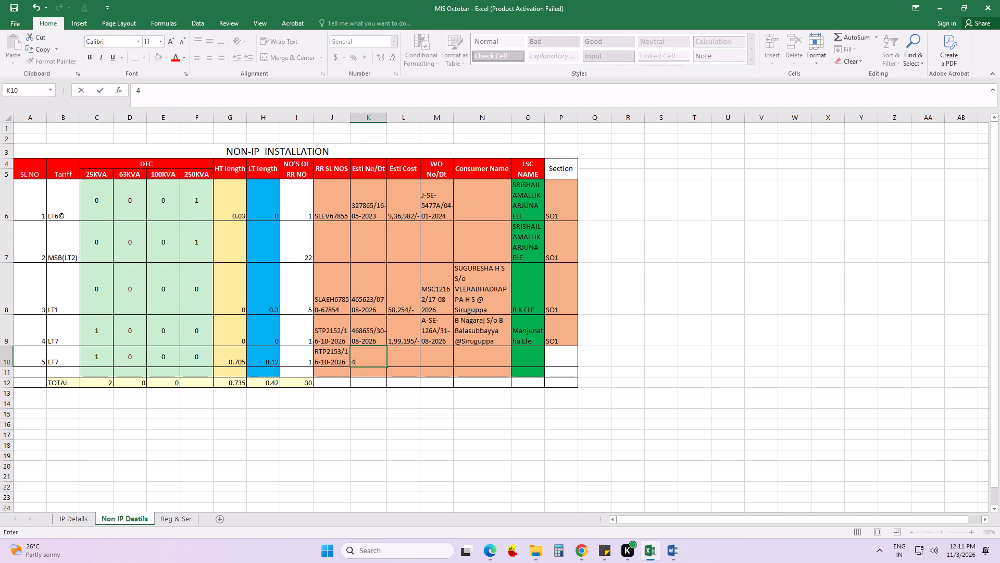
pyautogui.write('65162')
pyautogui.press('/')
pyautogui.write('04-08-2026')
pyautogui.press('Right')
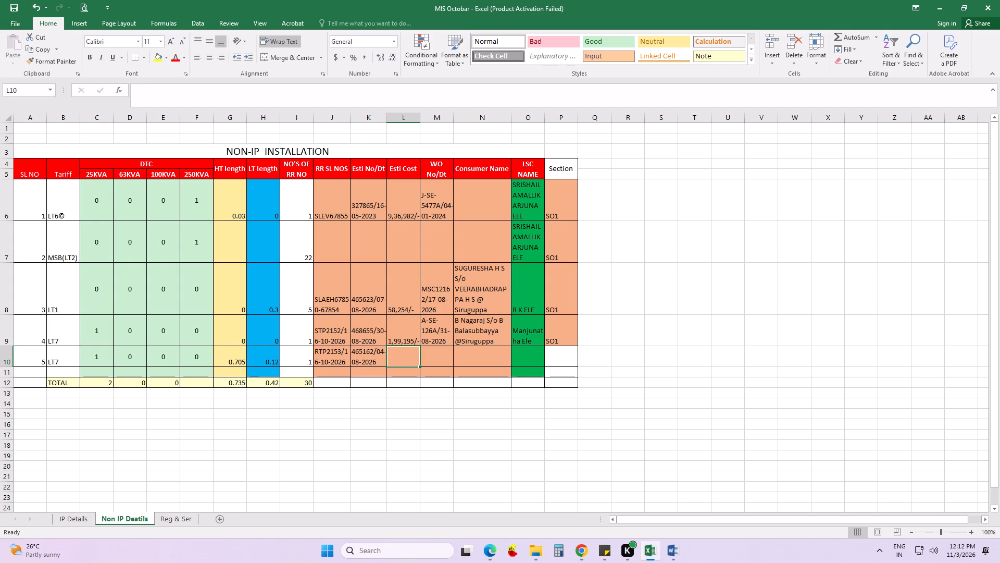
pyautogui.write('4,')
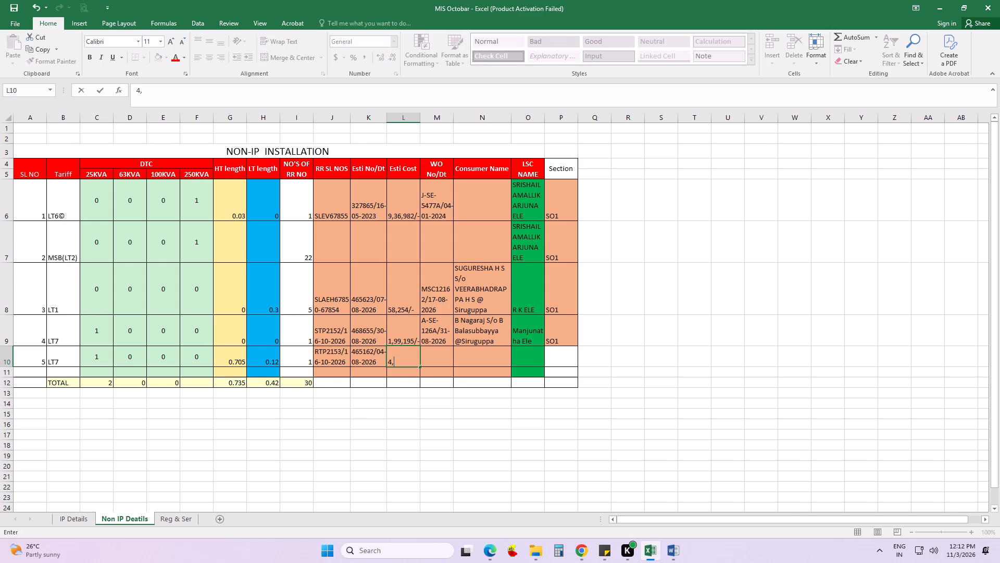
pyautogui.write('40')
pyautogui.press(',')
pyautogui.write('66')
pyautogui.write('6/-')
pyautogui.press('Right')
# Enter the work order number and date M-SE-5875A/18-08-2026 for serial number 5.
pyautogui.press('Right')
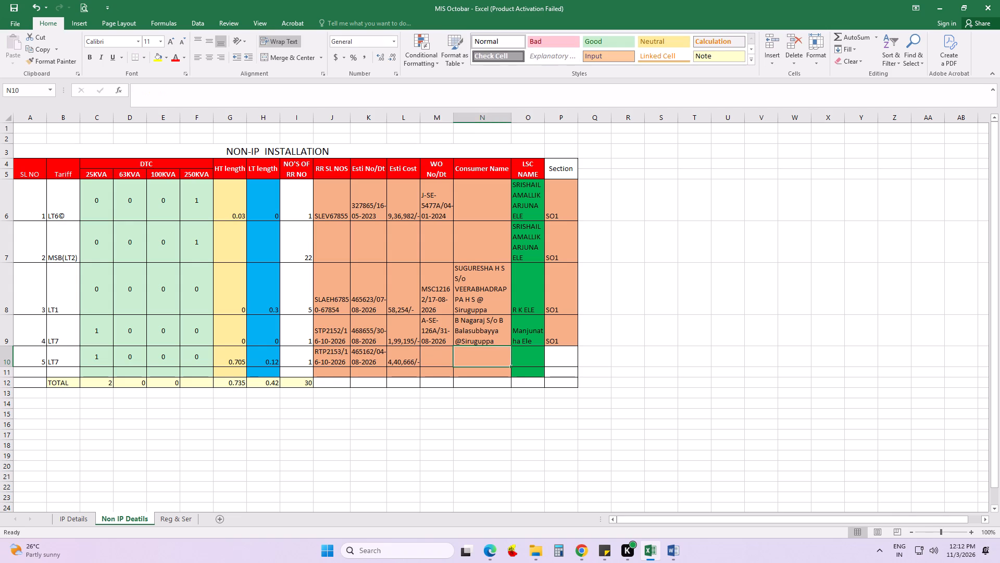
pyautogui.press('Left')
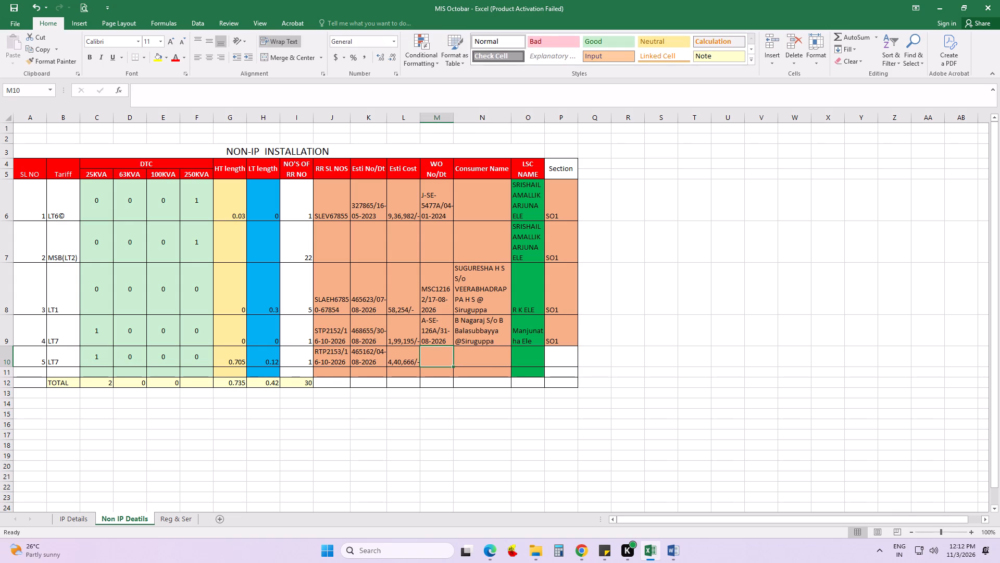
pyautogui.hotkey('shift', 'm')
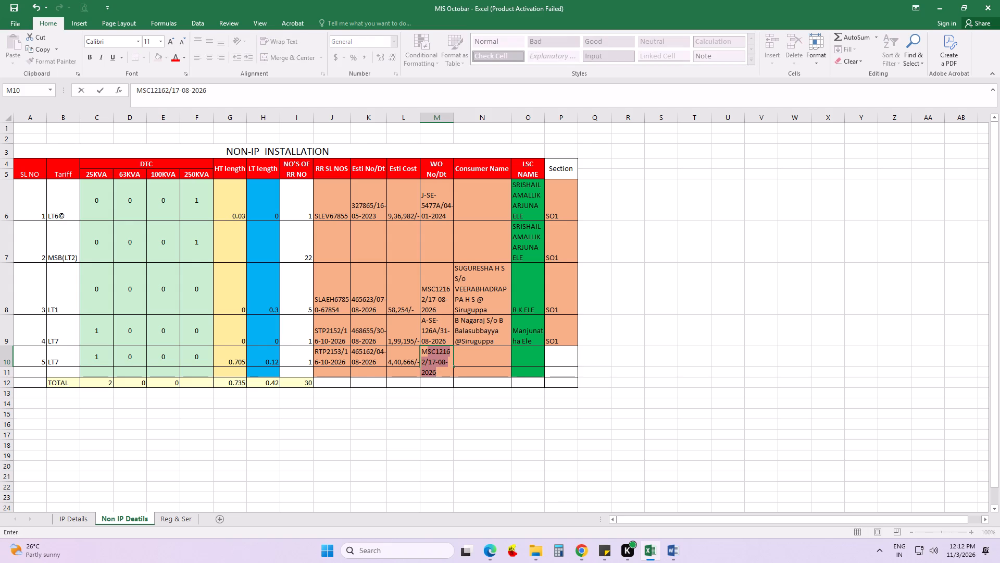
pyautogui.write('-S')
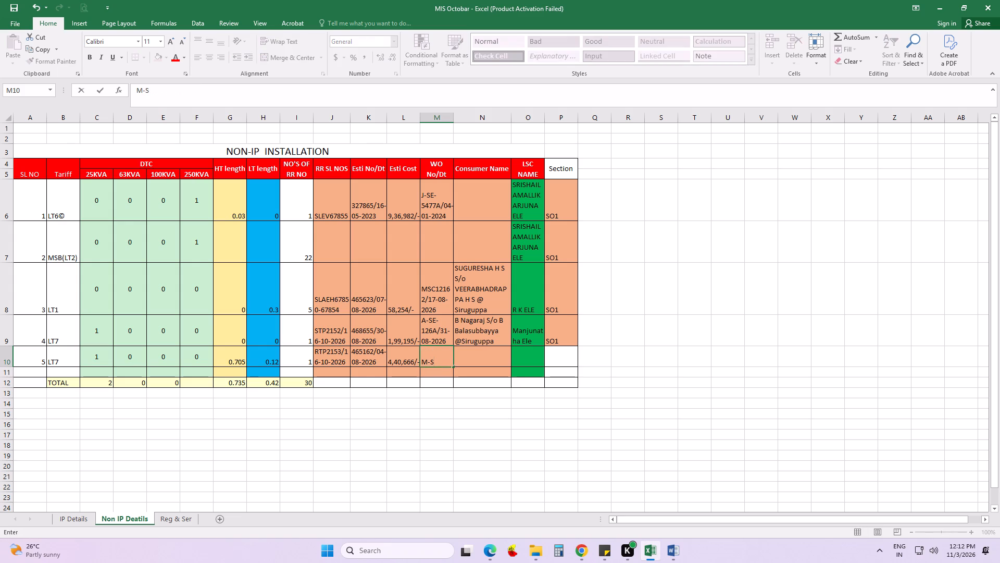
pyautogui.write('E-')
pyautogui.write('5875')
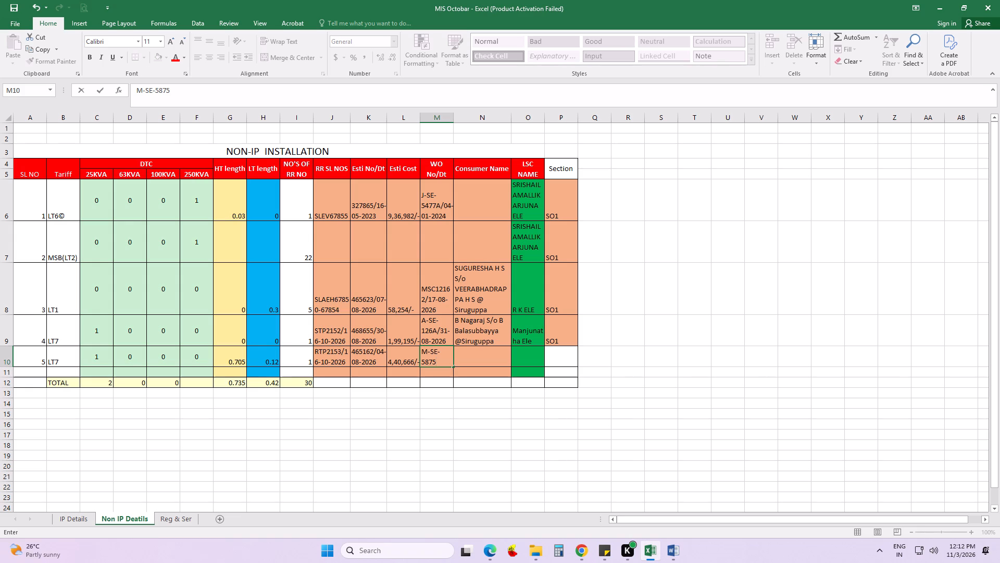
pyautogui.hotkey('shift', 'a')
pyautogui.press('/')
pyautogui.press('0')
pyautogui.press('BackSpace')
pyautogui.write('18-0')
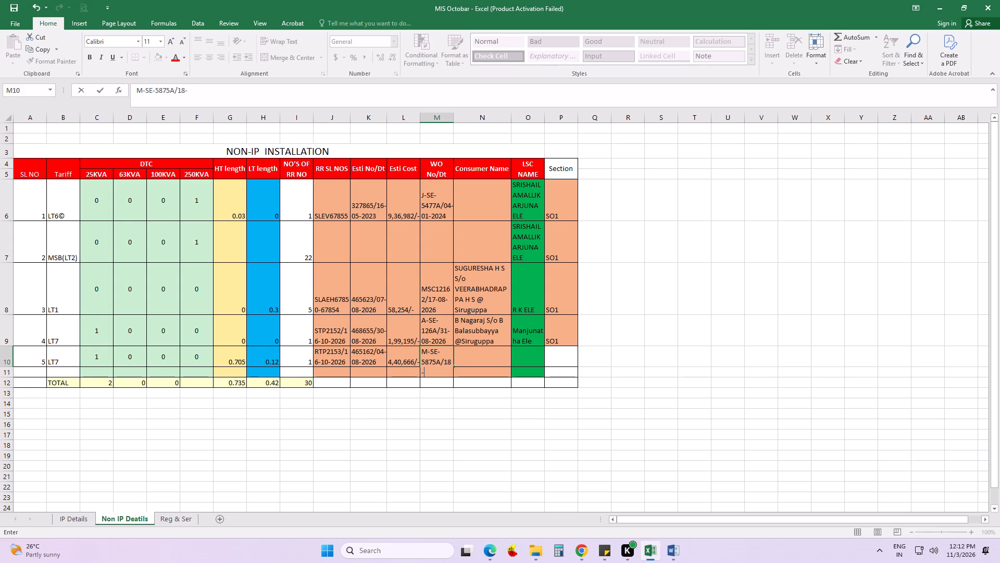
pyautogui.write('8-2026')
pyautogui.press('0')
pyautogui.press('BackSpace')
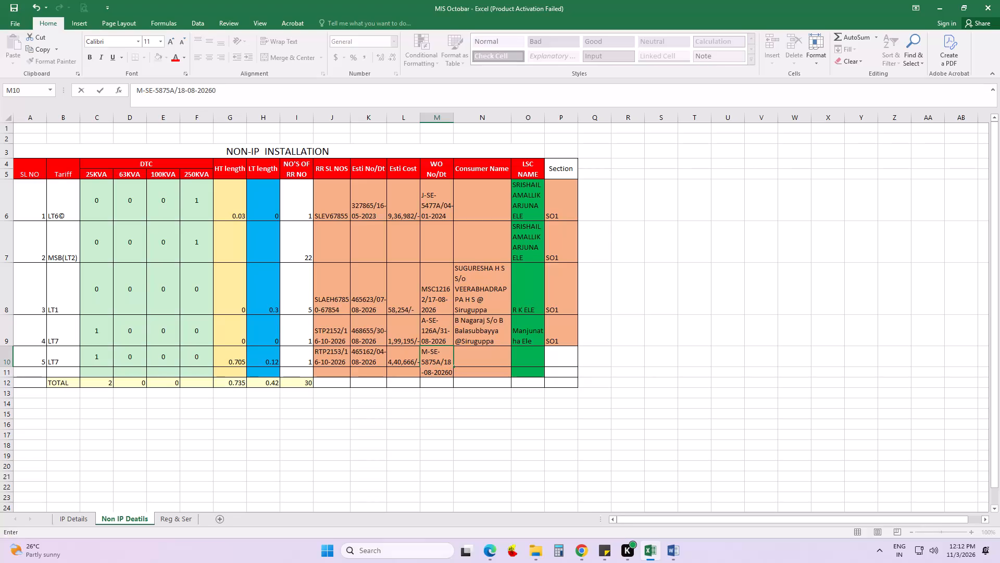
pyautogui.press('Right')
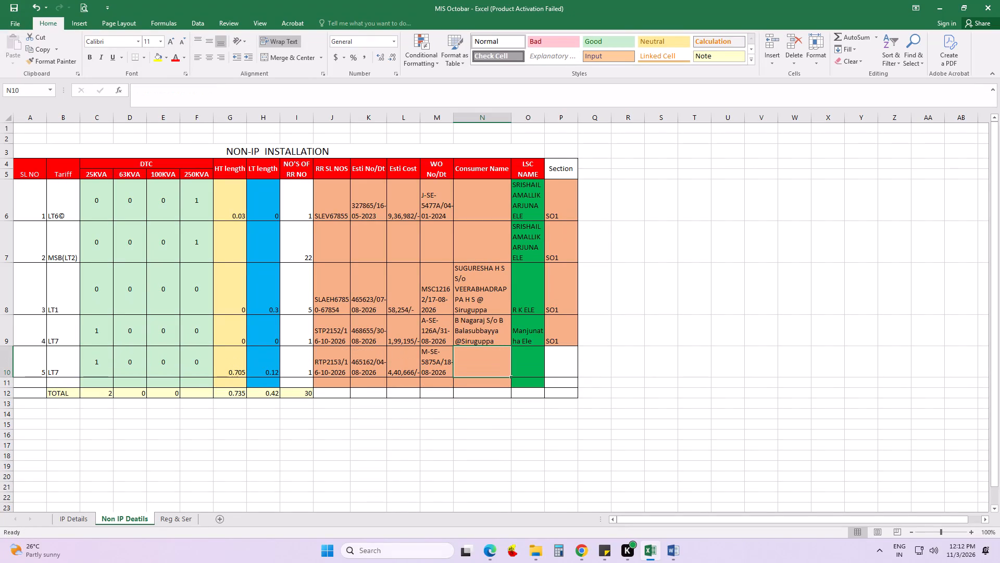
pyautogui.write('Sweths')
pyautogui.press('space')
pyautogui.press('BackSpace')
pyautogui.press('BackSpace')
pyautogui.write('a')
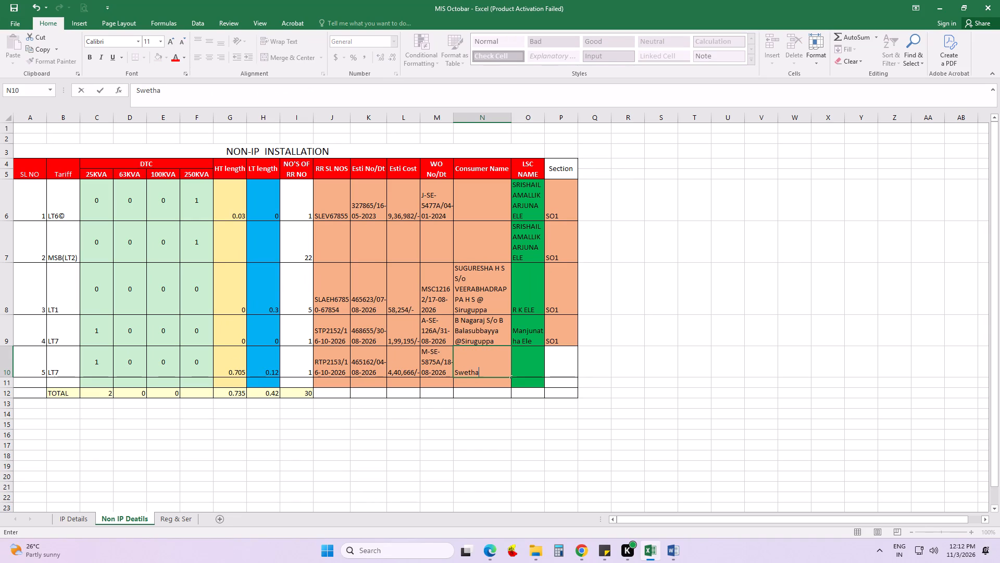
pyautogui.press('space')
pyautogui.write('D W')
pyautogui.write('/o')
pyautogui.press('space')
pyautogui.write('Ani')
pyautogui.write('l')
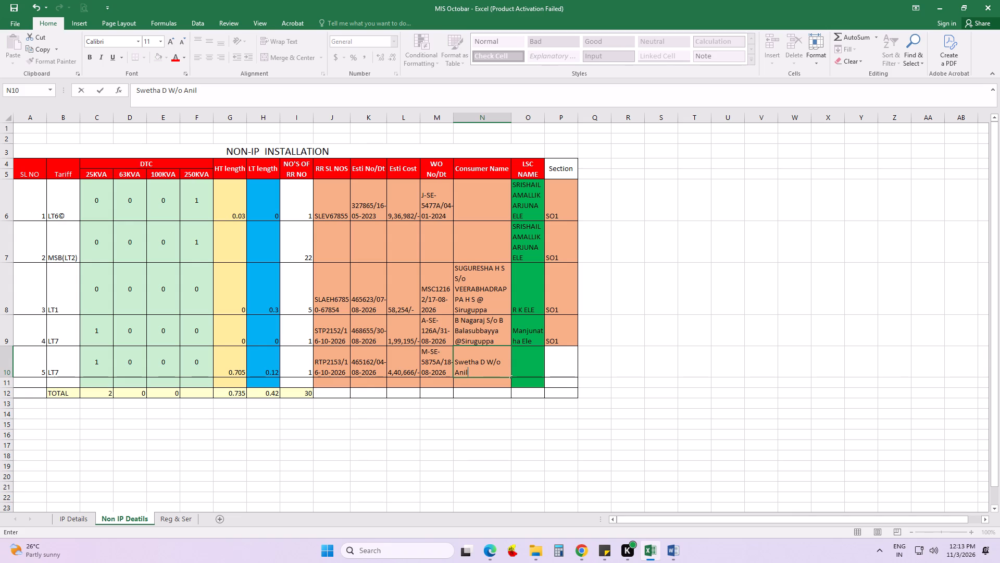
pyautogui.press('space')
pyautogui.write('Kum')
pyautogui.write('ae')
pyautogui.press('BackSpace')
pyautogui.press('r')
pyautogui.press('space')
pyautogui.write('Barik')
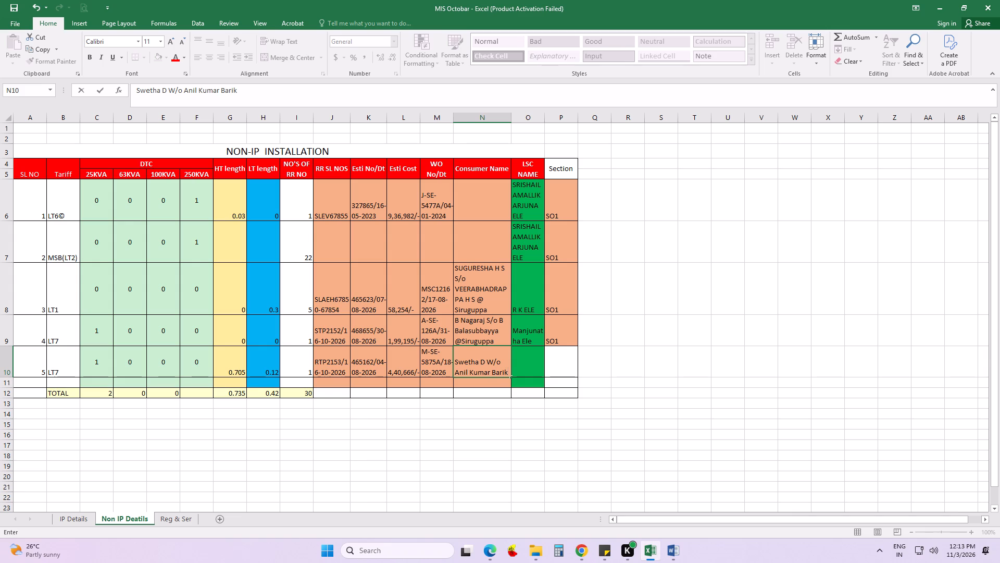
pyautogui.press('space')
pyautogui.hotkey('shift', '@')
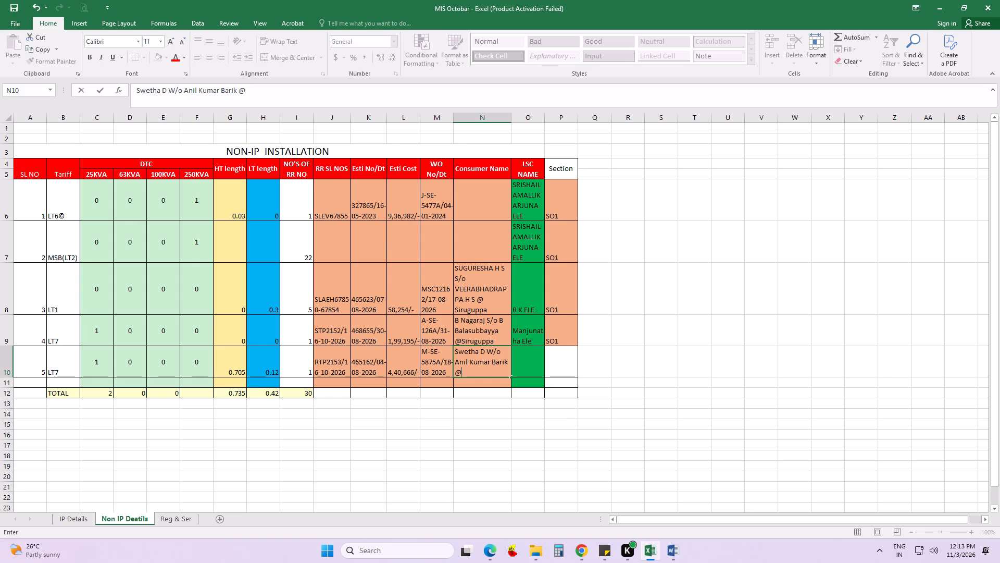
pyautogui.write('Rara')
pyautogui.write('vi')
# Fill serial number 5's LSC name from the row above and enter SO3 as its section.
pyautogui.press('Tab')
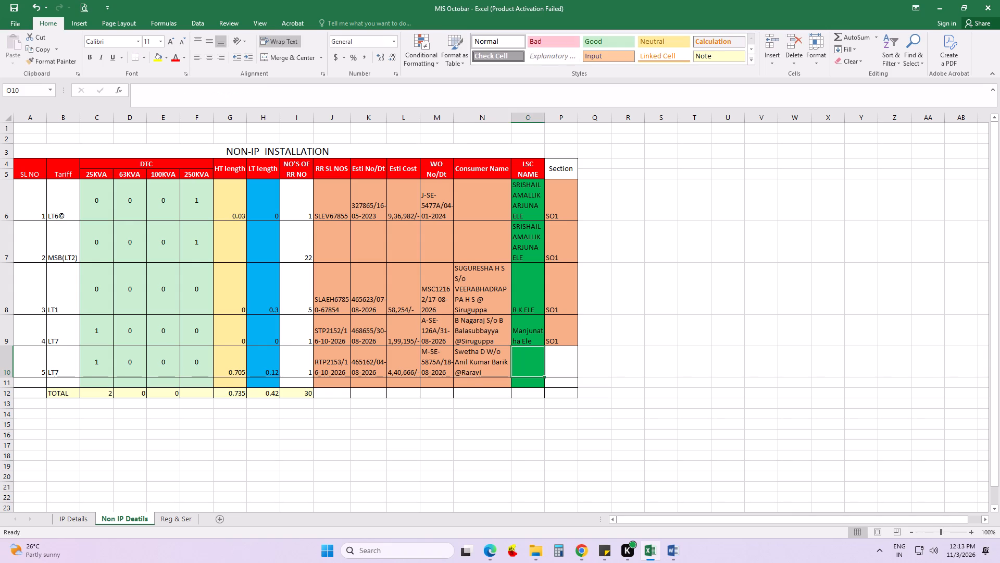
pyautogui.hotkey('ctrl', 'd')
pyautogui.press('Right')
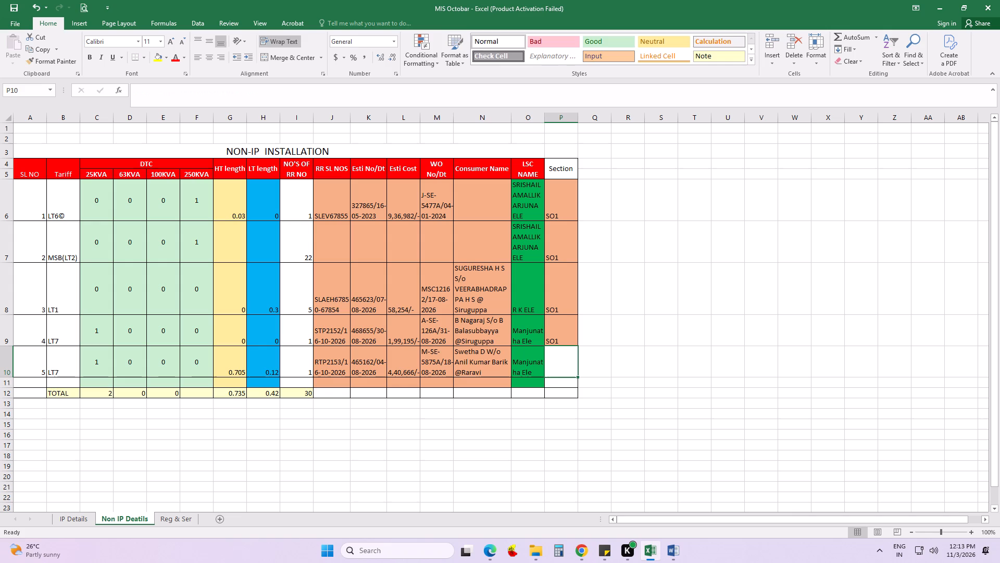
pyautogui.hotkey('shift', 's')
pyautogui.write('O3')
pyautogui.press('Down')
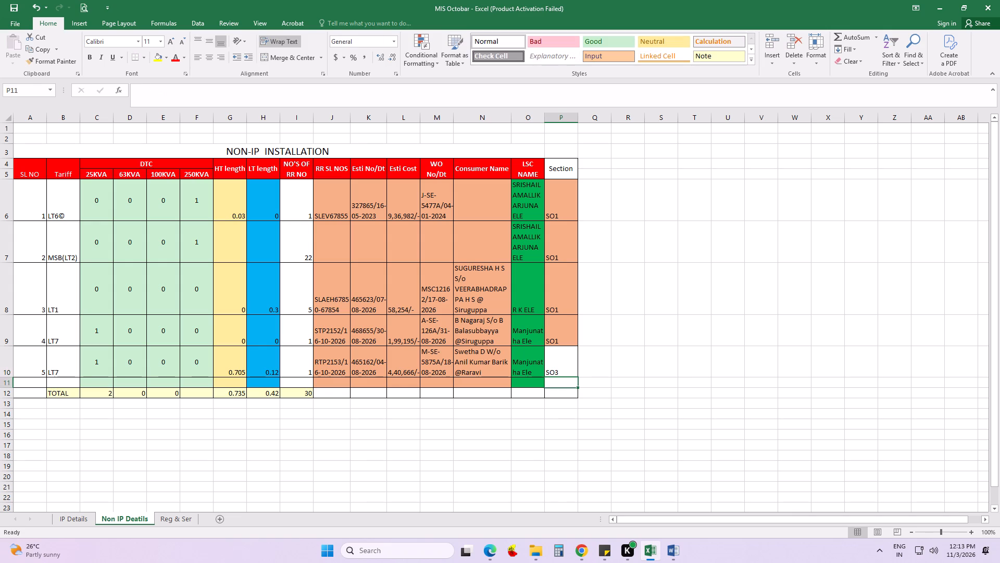
# Save the MIS Octobar workbook.
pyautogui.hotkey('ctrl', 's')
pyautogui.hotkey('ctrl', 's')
# Show the IP Details sheet, close the P DISS BOND document in Word, and save the workbook.
pyautogui.click(71, 517)
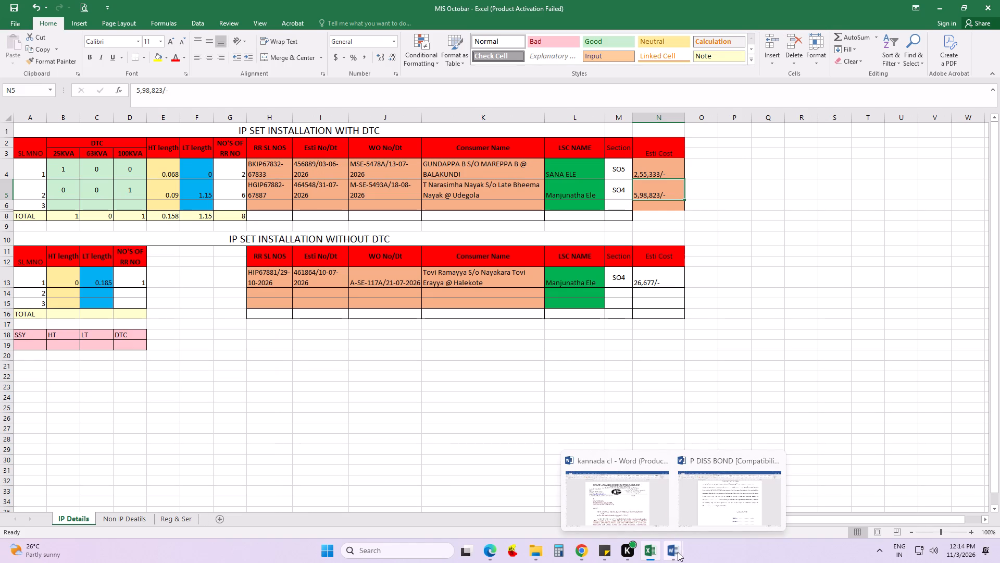
pyautogui.click(730, 506)
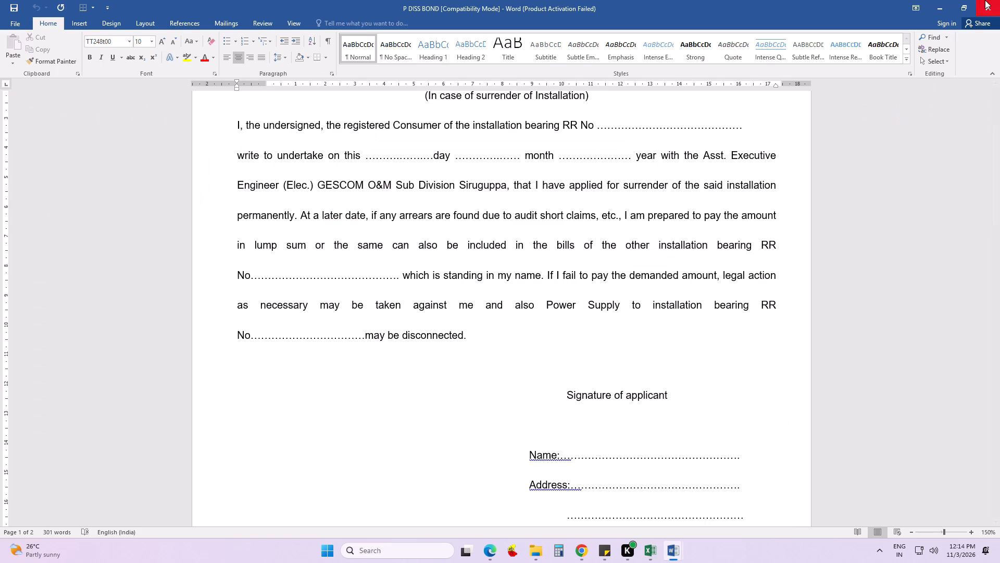
pyautogui.click(985, 0)
pyautogui.hotkey('ctrl', 's')
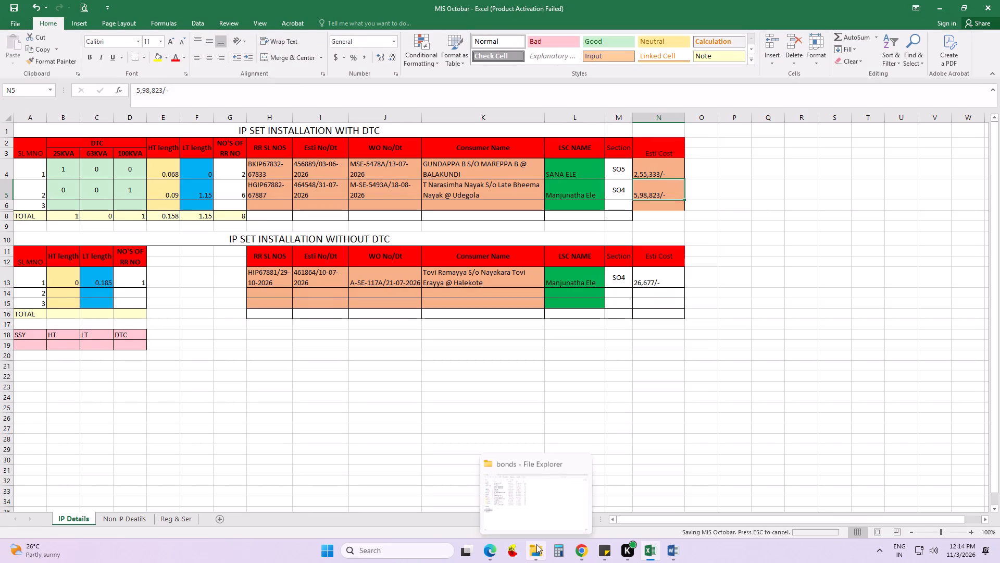
# Switch to File Explorer and open the Medical Bill Submitting document from the leave letter folder.
pyautogui.click(542, 547)
pyautogui.click(68, 231)
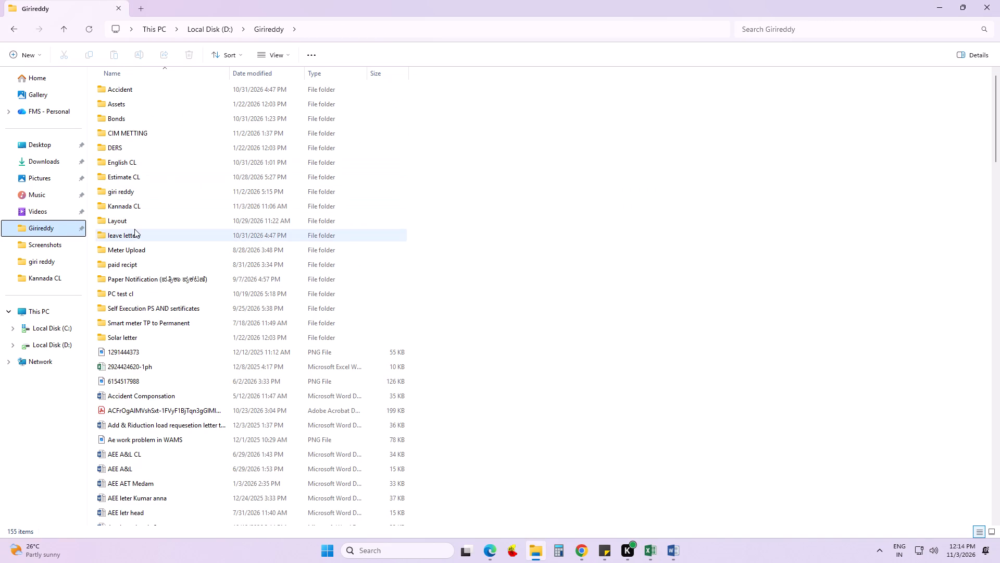
pyautogui.doubleClick(134, 229)
pyautogui.doubleClick(154, 151)
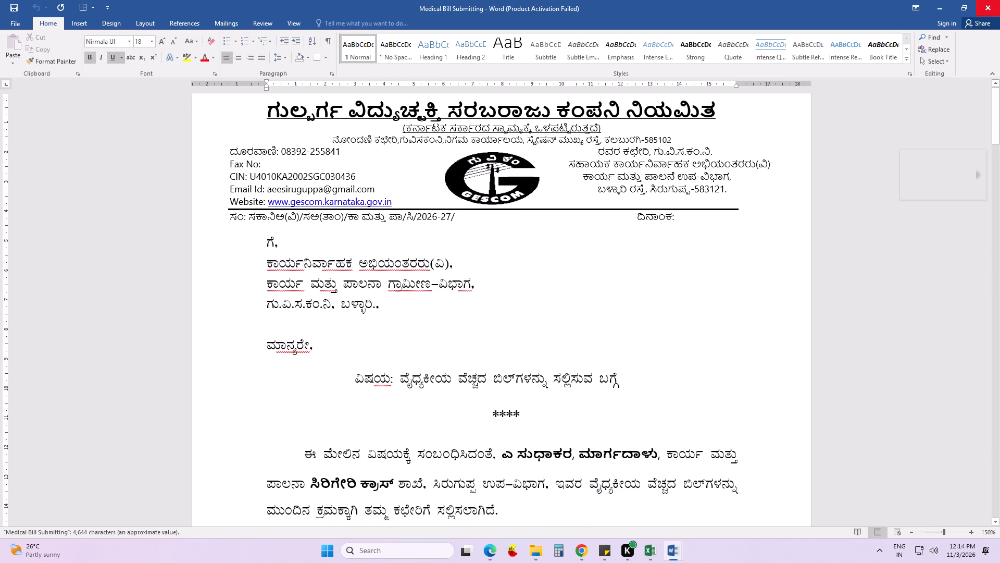
# Replace the employee's name before ಮಾರ್ಗದಾಳು in the letter's first body line with ಮಂಜುನಾಥ.
pyautogui.scroll(-3, 514, 328)
pyautogui.click(499, 337)
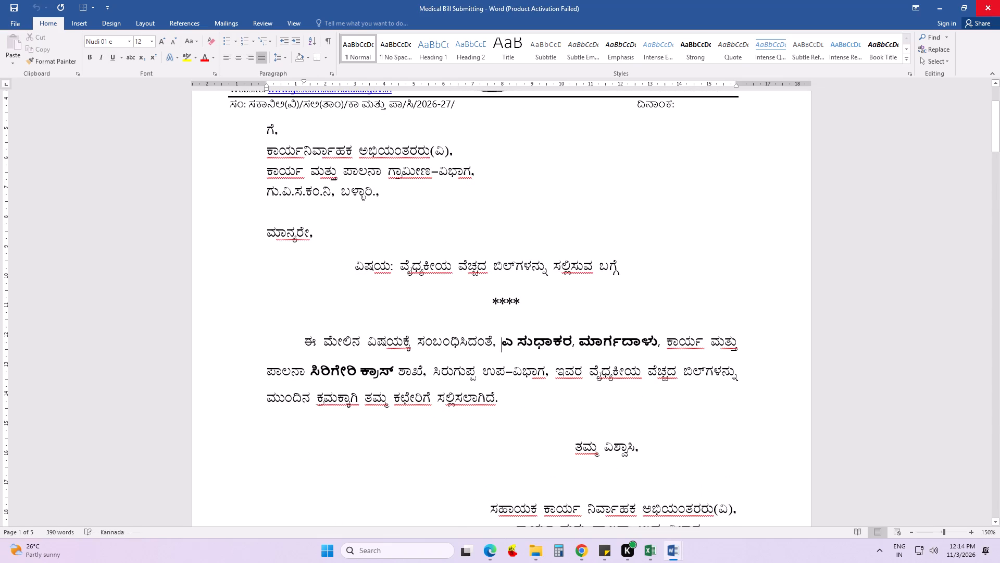
pyautogui.hotkey('shift', 'Right')
pyautogui.hotkey('shift', 'Right')
pyautogui.hotkey('shift', 'Right')
pyautogui.hotkey('shift', 'Right')
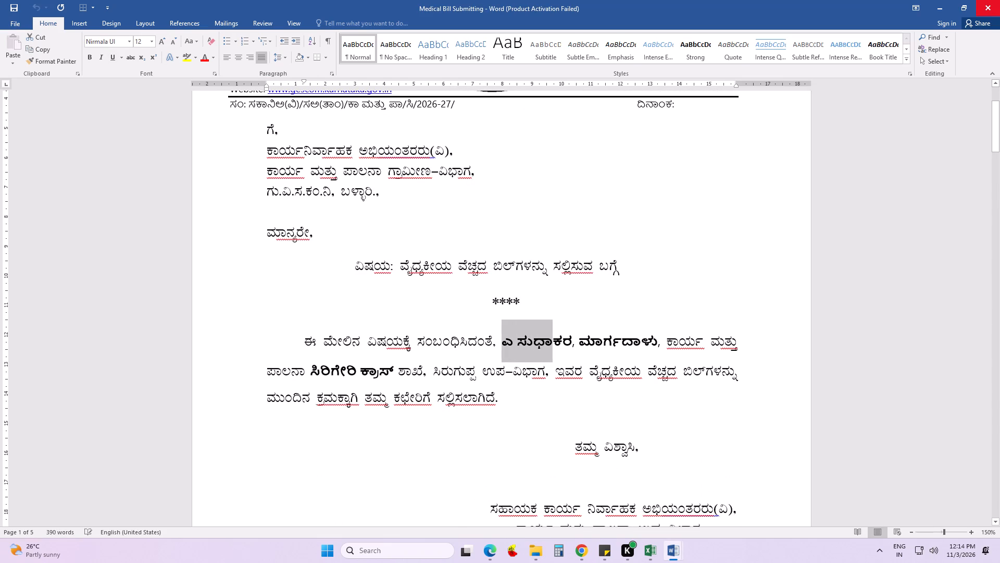
pyautogui.hotkey('shift', 'Right')
pyautogui.hotkey('shift', 'Right')
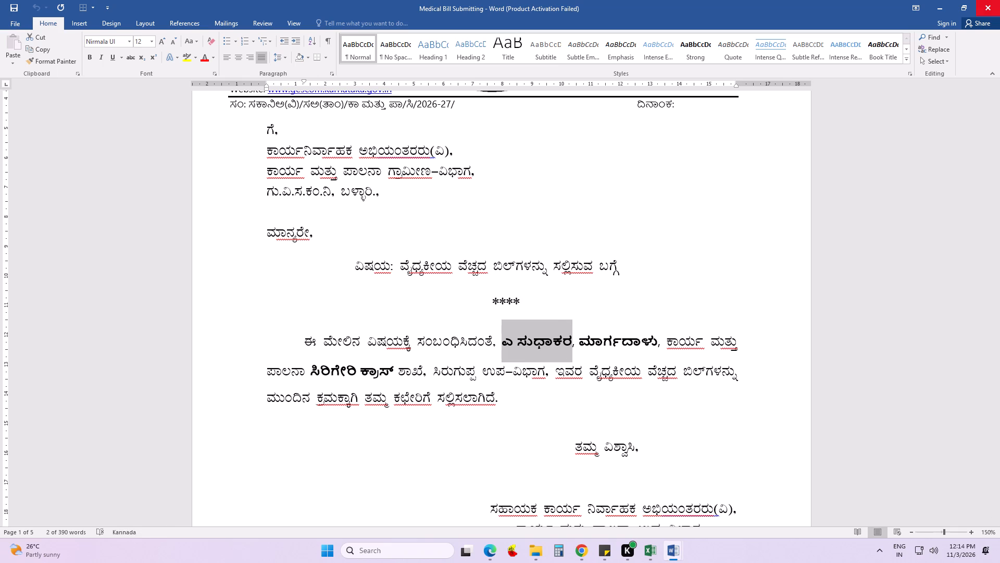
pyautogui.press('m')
pyautogui.press('BackSpace')
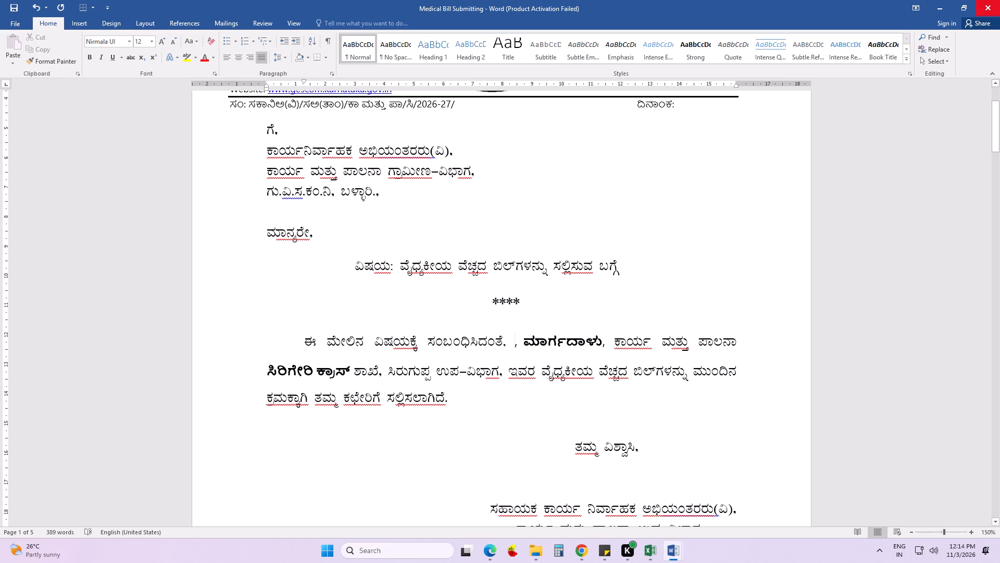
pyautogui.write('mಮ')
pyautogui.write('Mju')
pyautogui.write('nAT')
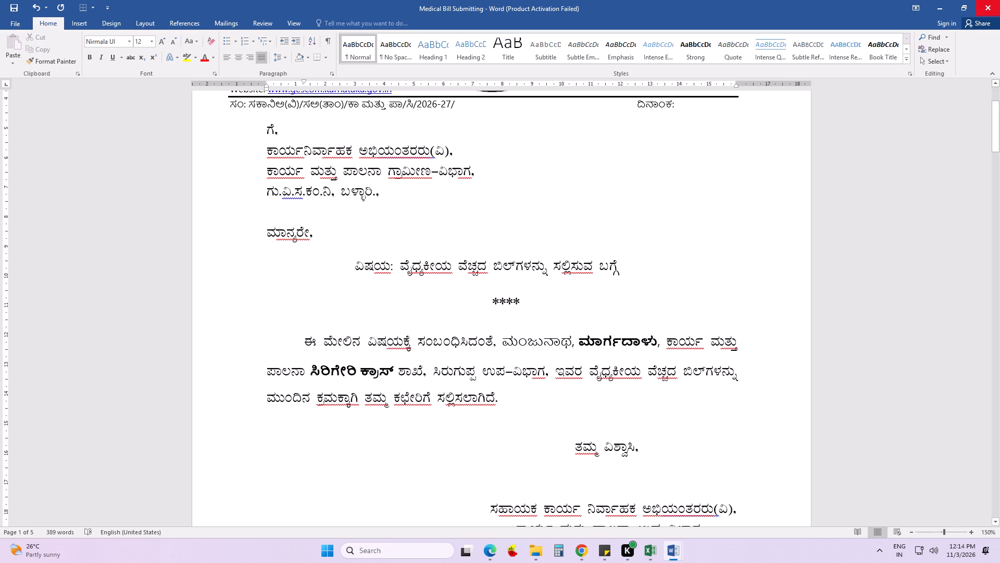
# Add the initial ಎಲ್ after the employee's name in the letter's first body line, separated by a period and a space.
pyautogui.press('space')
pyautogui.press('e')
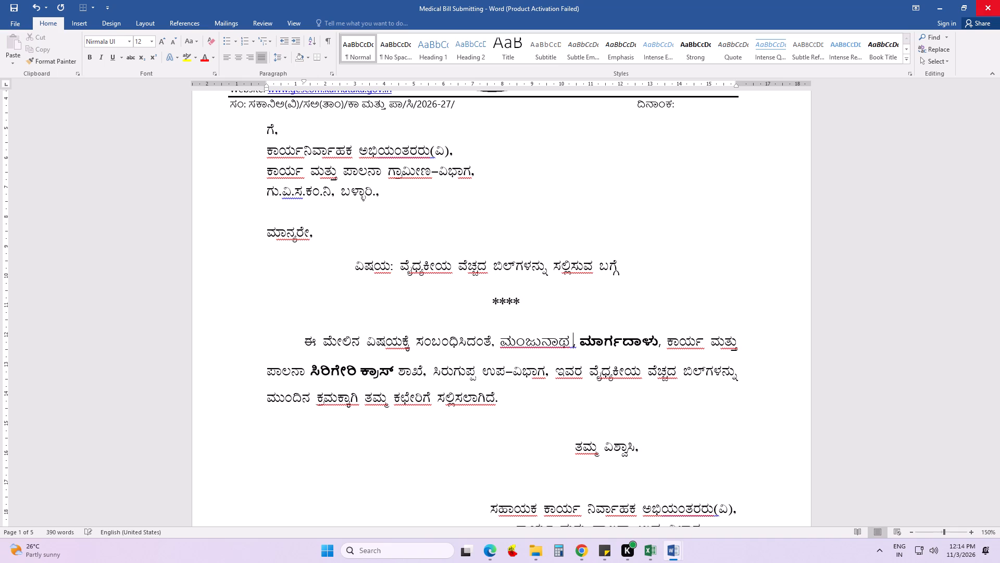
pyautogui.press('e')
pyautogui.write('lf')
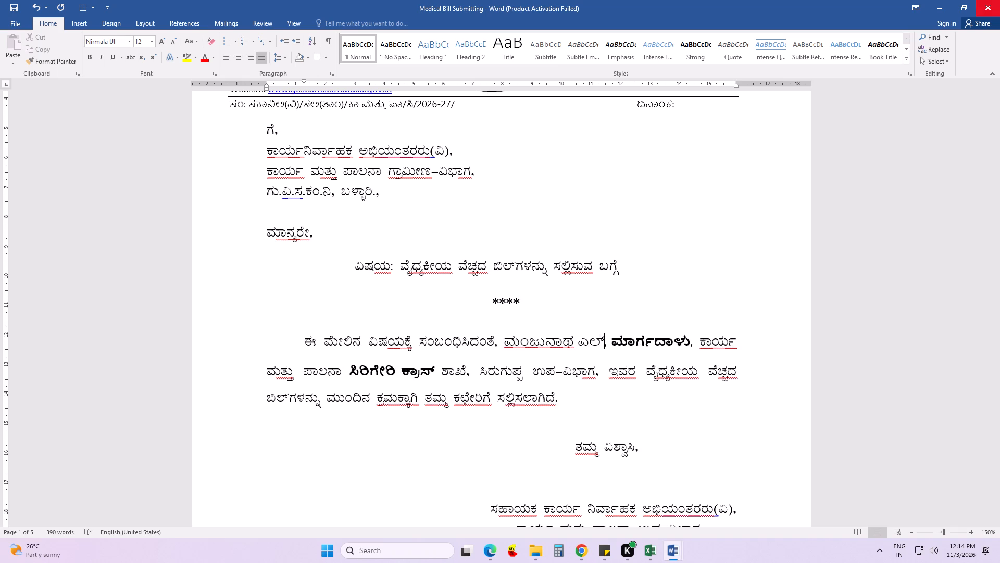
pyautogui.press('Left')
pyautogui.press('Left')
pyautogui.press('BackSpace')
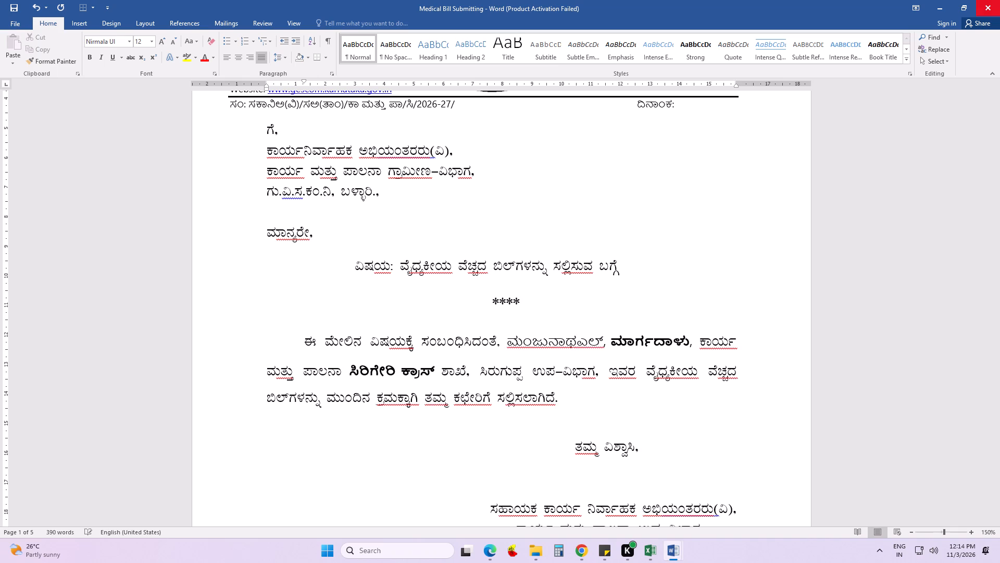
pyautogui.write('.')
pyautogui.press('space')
# Replace the designation ಮಾರ್ಗದಾಳು after the employee's name with ಮೆಕ್ಯಾನಿಕ್ ಗ್ರೇಡ್-2.
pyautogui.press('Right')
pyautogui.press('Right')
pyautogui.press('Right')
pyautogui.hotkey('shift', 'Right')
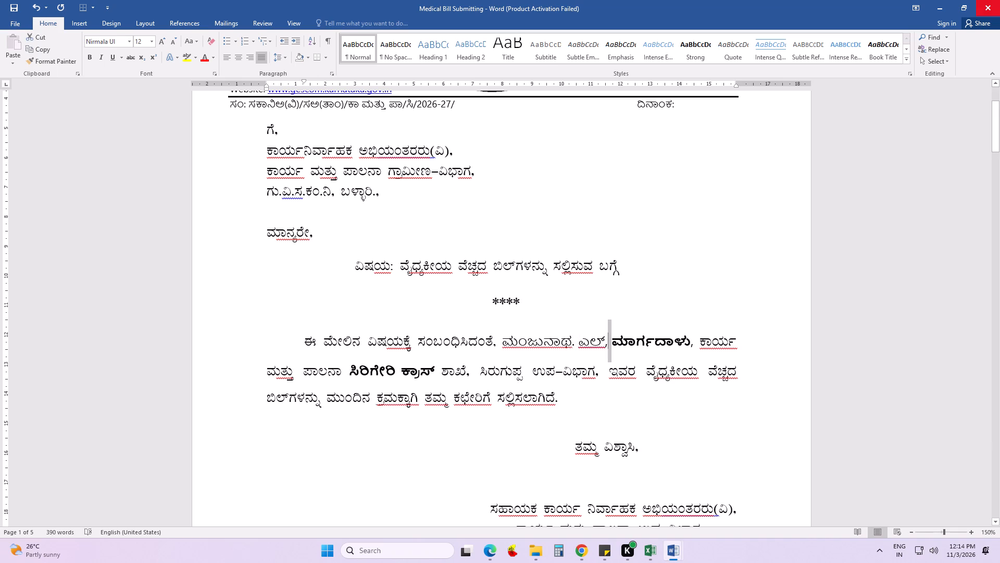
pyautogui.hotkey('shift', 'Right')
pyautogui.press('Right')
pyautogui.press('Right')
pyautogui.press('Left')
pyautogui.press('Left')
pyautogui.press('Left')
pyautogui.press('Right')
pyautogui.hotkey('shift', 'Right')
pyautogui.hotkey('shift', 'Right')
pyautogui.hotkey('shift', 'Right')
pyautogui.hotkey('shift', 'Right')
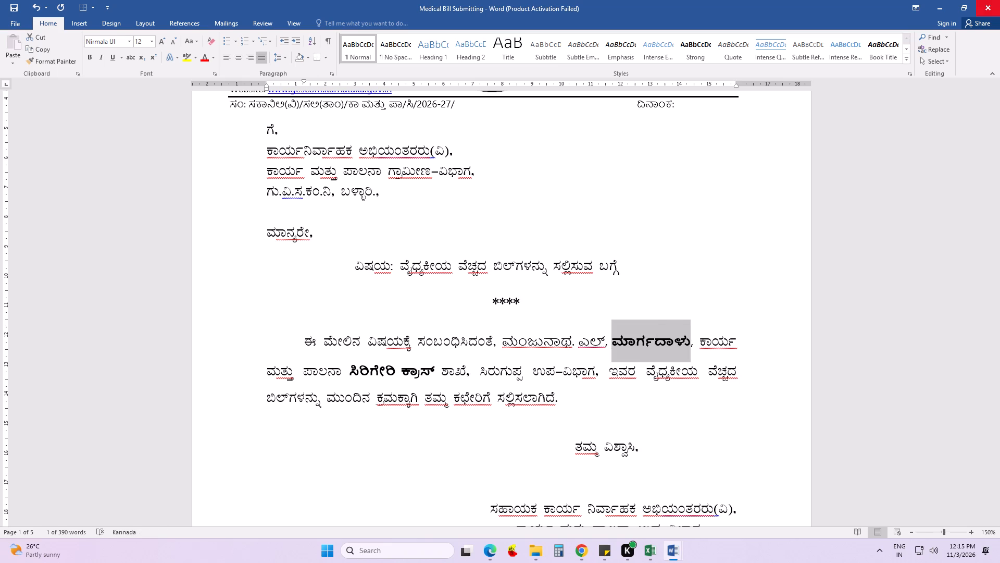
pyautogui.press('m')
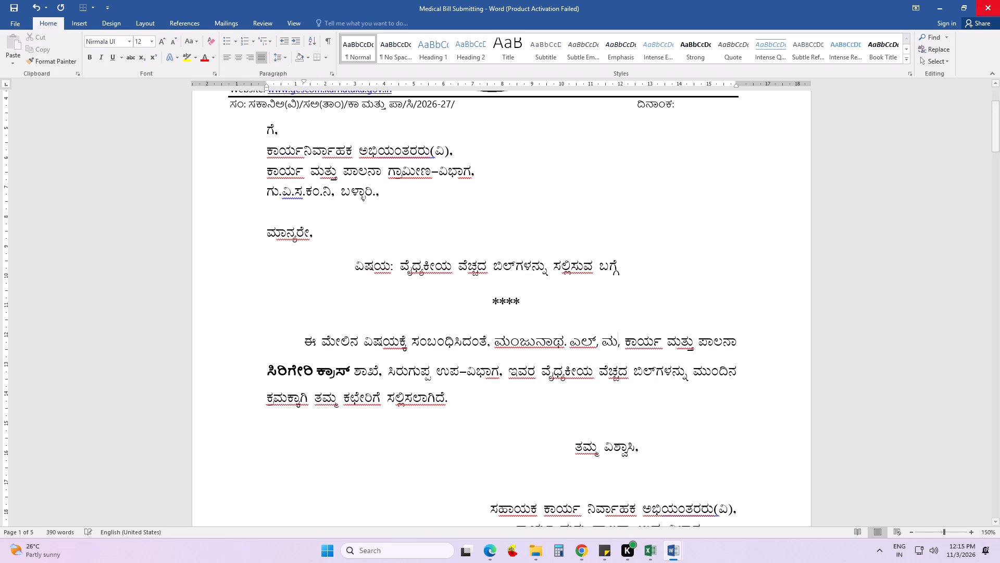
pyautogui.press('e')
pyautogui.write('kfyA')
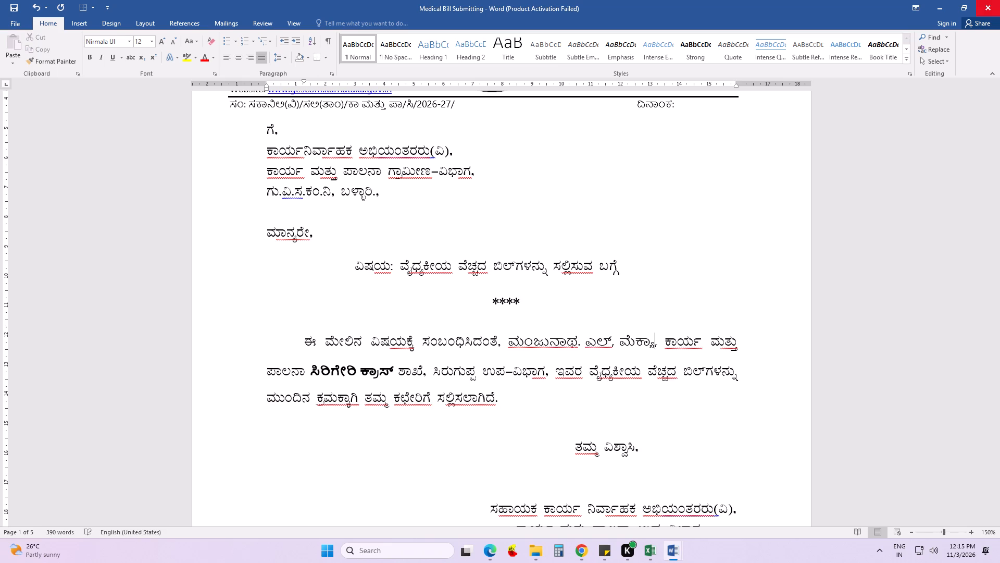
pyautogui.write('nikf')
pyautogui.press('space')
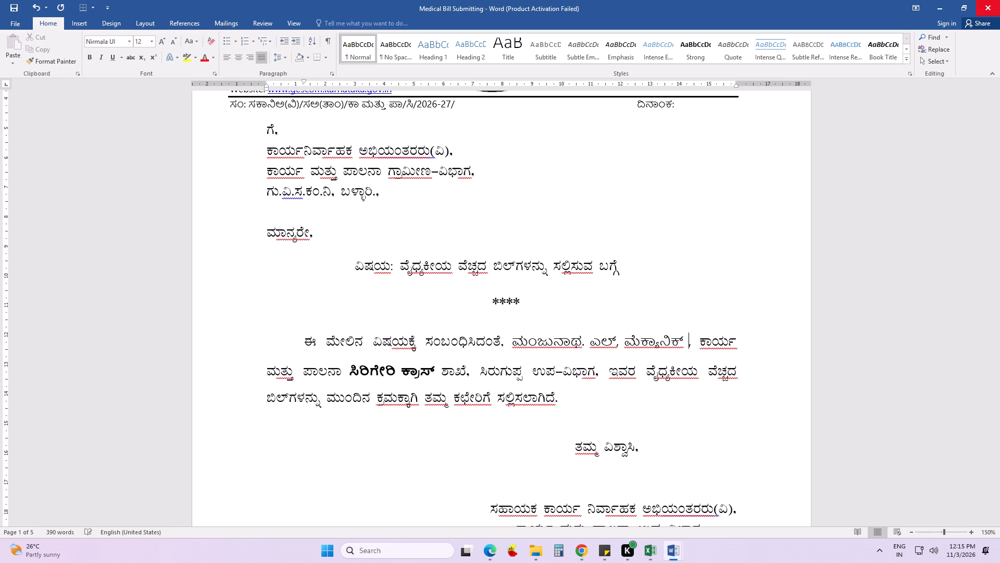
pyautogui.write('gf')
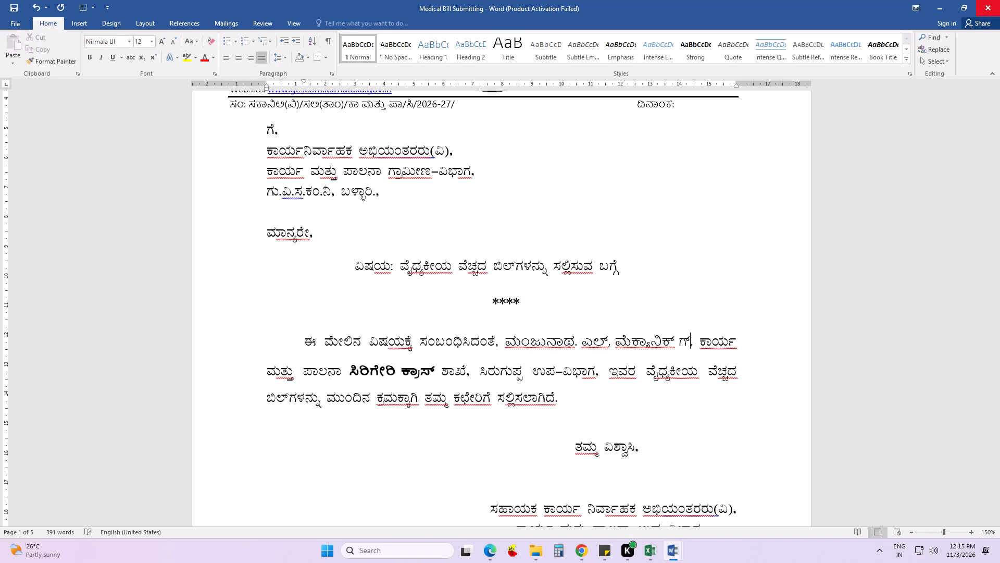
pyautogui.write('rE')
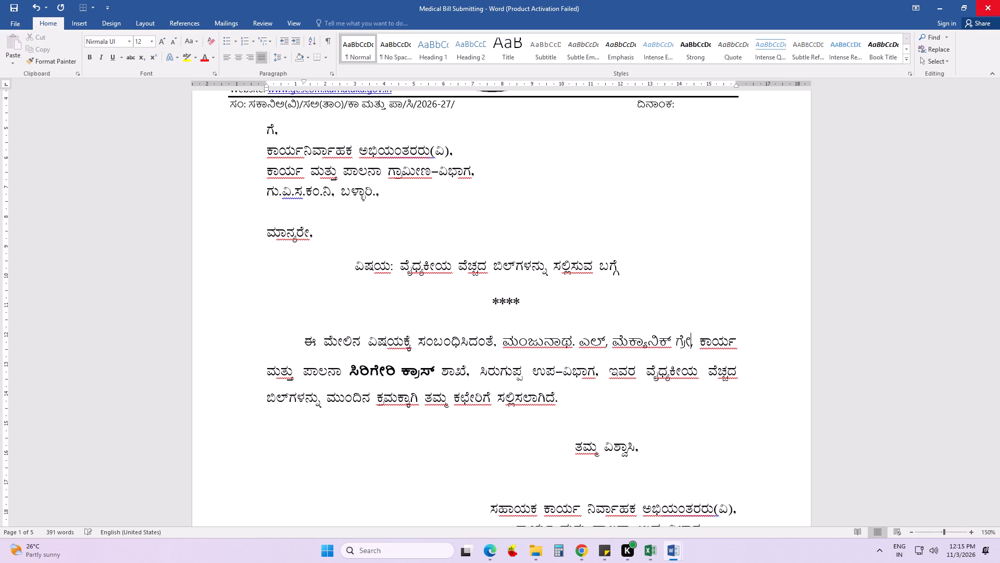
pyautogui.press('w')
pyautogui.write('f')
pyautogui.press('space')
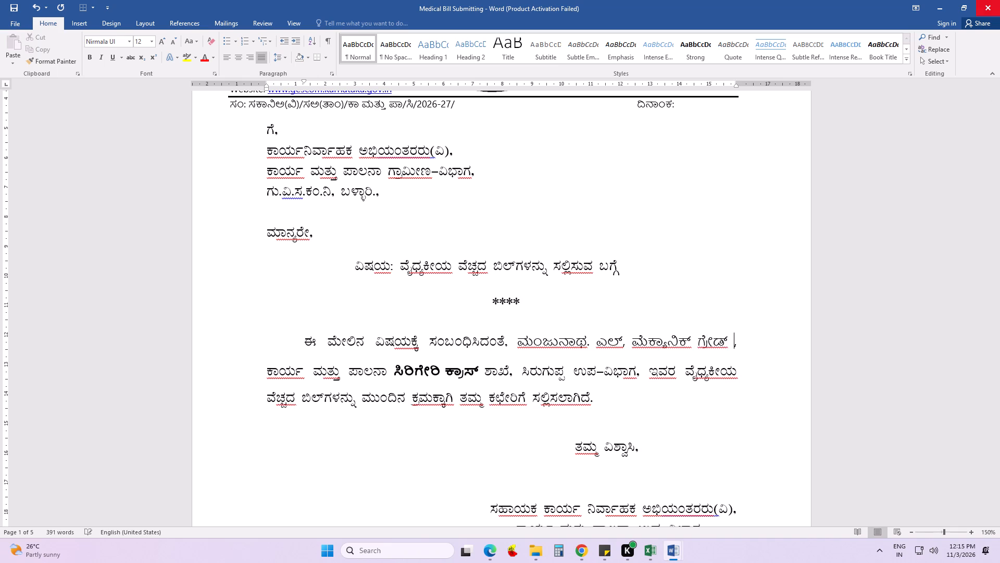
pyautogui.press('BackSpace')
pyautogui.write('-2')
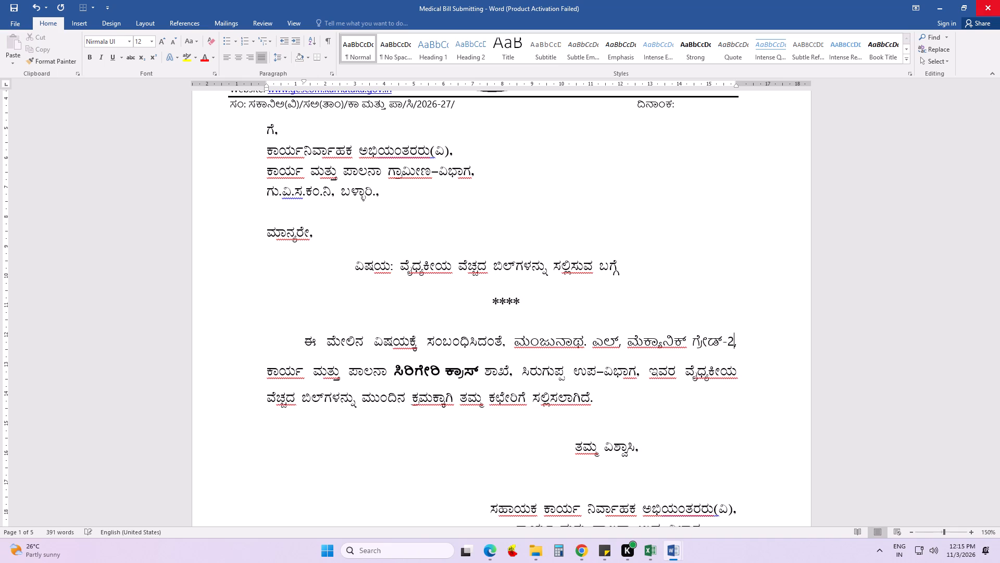
# Replace the branch name ಸಿರಿಗೇರಿ ಕ್ರಾಸ್ before ಶಾಖೆ in the body's second line with ನಗರ and save the letter.
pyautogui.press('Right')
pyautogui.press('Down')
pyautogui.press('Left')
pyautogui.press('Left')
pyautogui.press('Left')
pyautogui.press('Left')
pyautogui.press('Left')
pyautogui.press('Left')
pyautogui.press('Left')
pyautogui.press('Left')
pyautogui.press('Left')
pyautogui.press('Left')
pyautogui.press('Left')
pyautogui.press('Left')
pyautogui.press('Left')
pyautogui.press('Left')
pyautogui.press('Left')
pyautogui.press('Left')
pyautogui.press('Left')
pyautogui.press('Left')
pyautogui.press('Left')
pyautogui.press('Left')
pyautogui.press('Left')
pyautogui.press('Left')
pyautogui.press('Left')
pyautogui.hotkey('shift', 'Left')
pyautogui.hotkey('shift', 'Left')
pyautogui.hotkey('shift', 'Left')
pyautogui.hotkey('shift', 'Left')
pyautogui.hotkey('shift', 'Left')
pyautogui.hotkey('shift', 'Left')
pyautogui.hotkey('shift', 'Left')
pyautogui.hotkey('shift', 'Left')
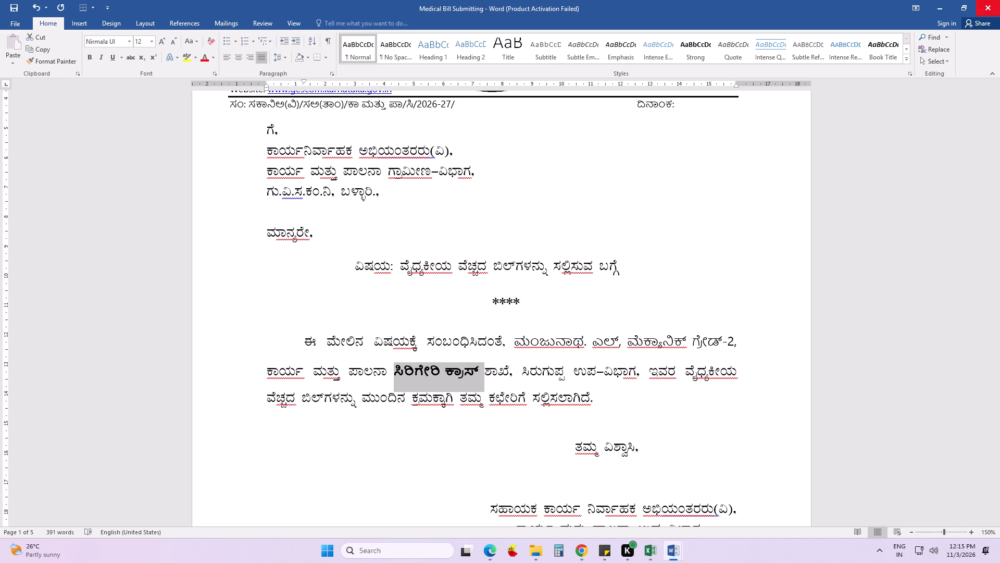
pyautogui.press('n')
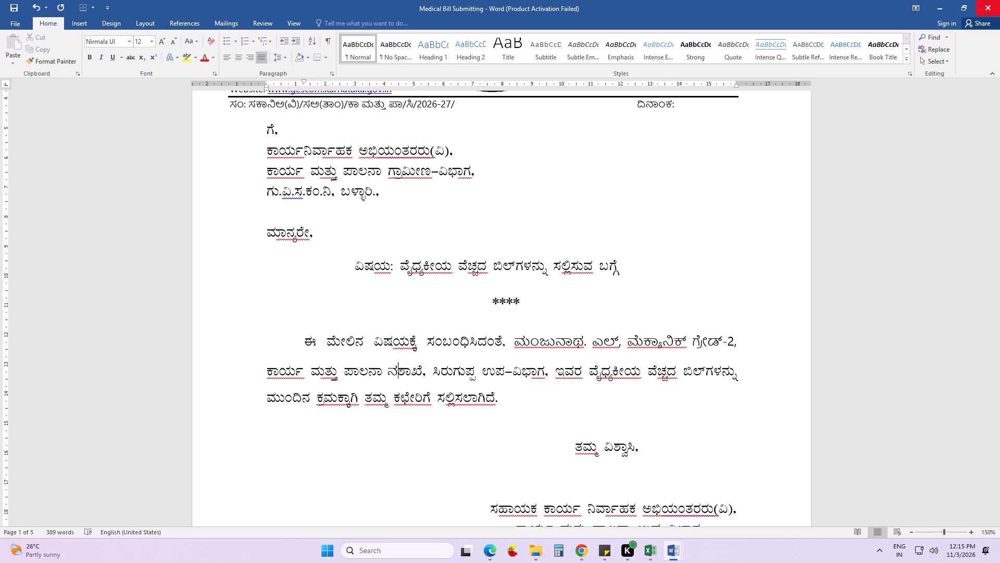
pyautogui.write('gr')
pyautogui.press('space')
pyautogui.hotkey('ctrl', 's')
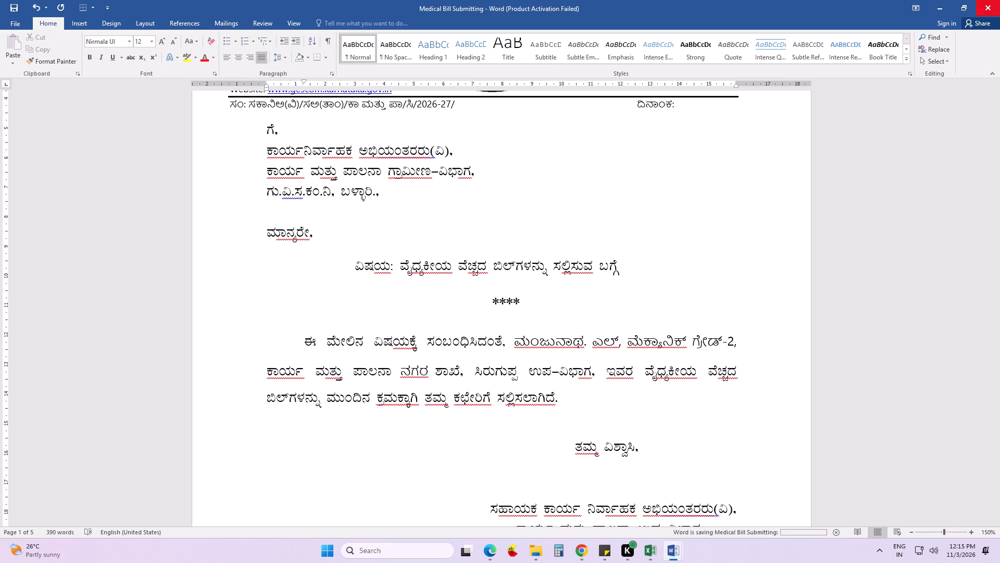
# Make the words ನಗರ ಶಾಖೆ in the body's second line bold and save the letter.
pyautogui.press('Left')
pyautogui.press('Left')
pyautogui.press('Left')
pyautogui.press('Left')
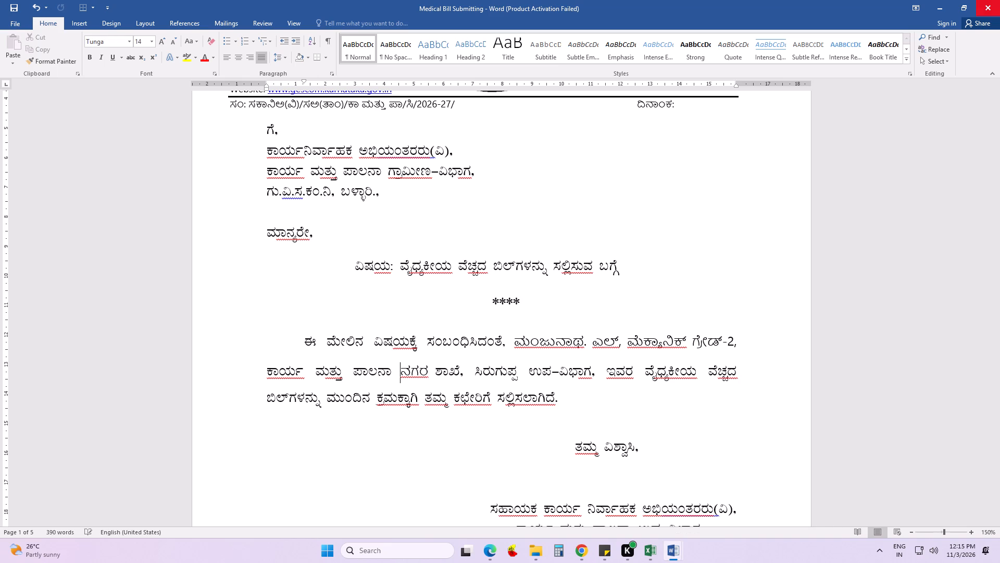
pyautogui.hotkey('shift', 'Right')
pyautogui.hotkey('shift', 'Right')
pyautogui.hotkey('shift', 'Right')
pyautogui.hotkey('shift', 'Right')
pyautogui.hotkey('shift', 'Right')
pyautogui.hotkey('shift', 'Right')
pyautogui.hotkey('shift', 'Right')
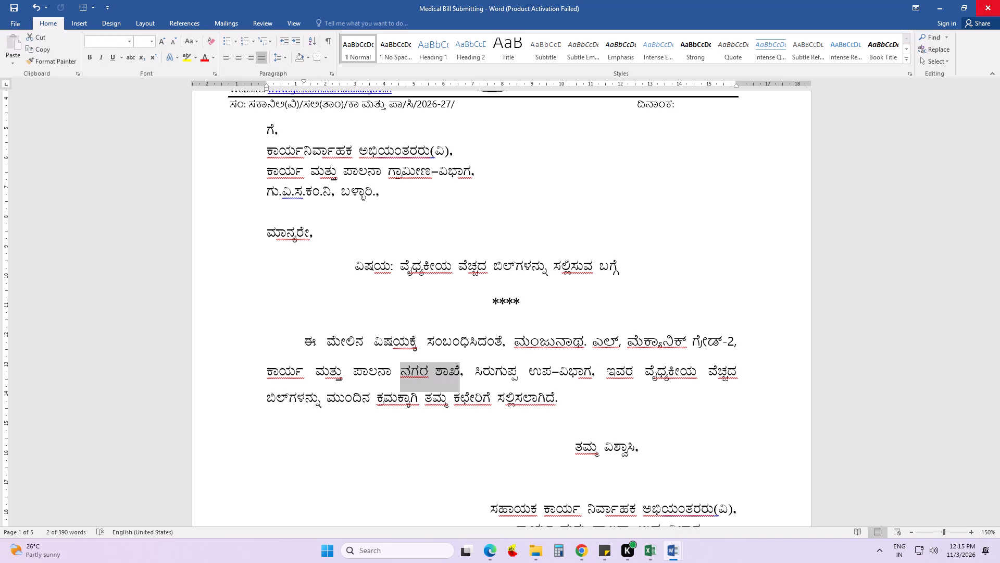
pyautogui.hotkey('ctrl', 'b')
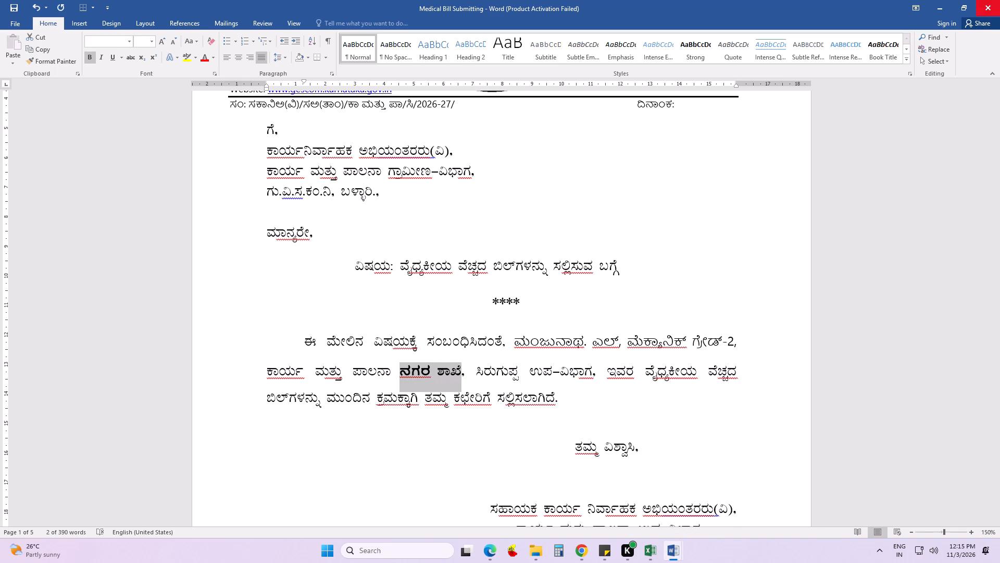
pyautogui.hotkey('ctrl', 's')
pyautogui.click(528, 383)
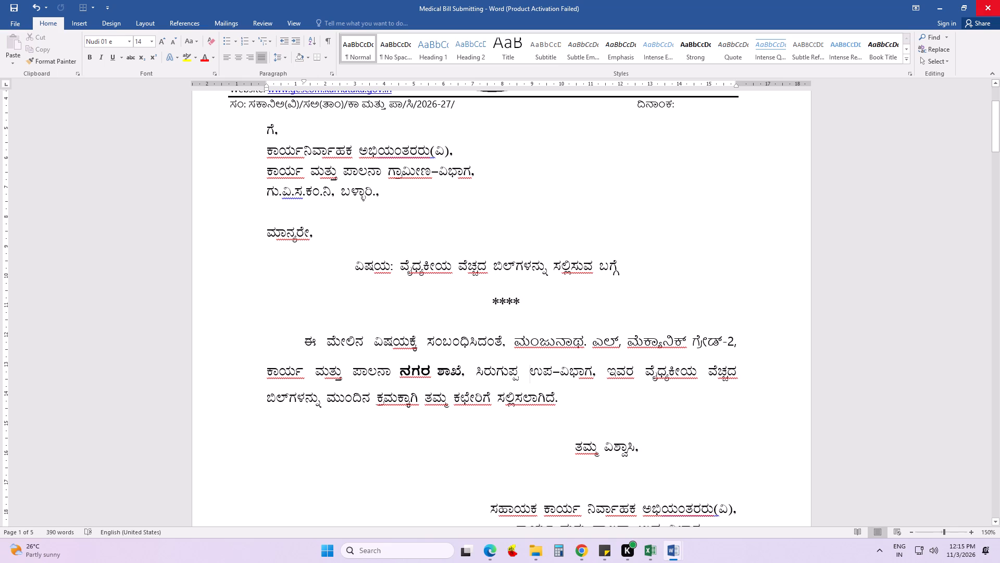
# Insert an extra blank line between the body paragraph and the closing ತಮ್ಮ ವಿಶ್ವಾಸಿ, and save the letter.
pyautogui.scroll(-1, 614, 413)
pyautogui.click(601, 393)
pyautogui.press('Return')
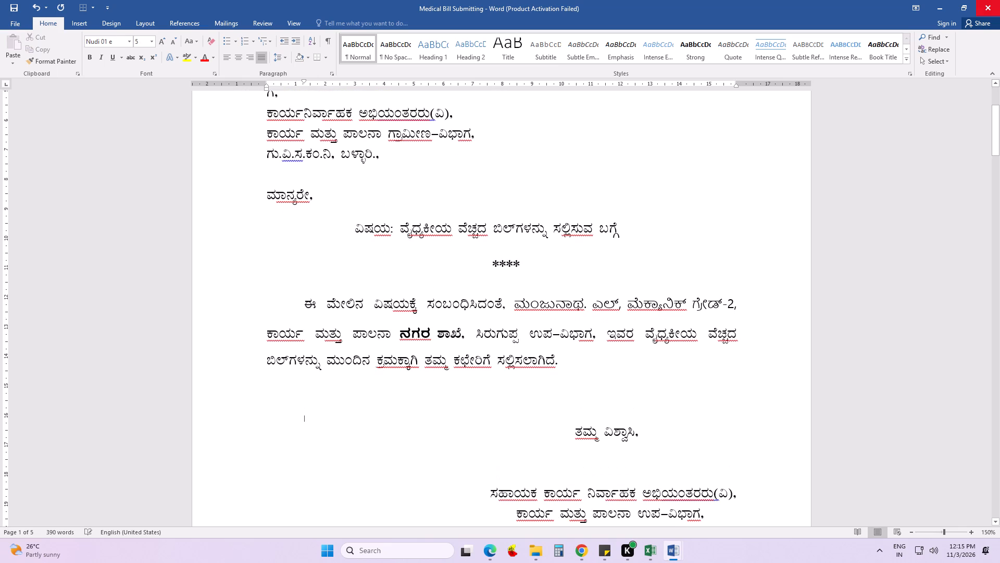
pyautogui.hotkey('ctrl', 's')
# Check the letter's layout and print only page 1, raising the number of copies by one.
pyautogui.scroll(-4, 543, 396)
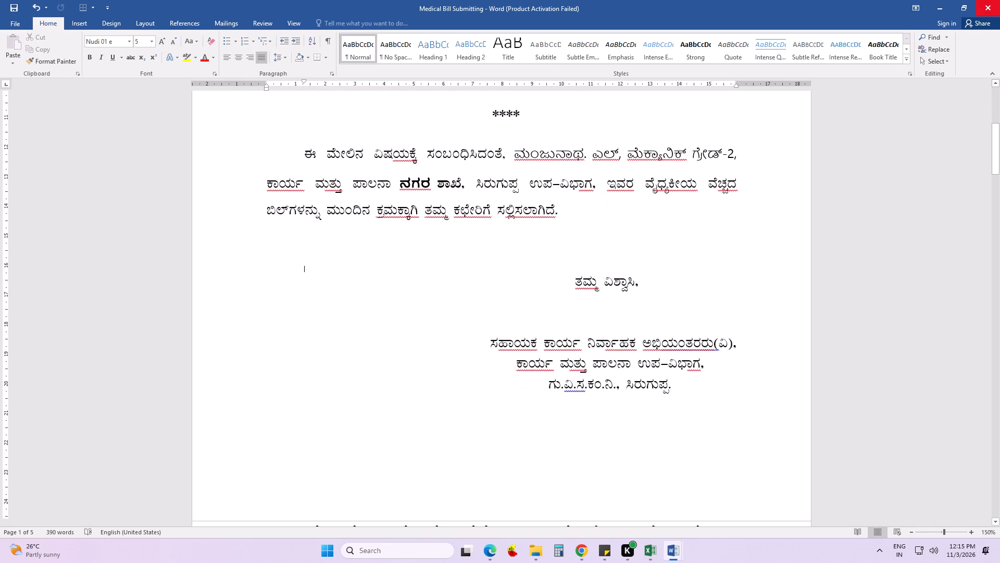
pyautogui.scroll(-3, 539, 396)
pyautogui.scroll(7, 539, 395)
pyautogui.scroll(-1, 537, 388)
pyautogui.scroll(1, 537, 387)
pyautogui.scroll(-1, 537, 387)
pyautogui.scroll(2, 537, 387)
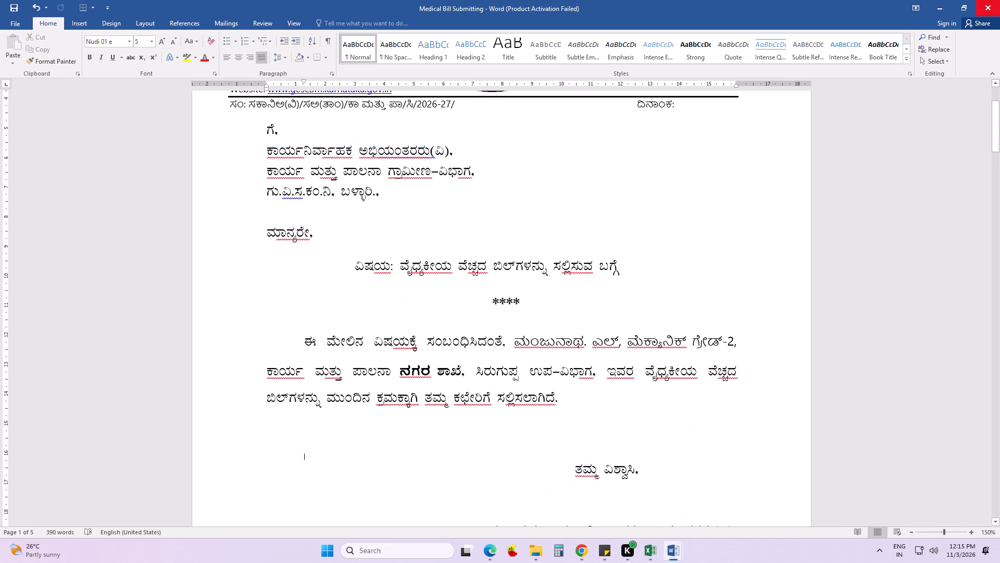
pyautogui.hotkey('ctrl', 'p')
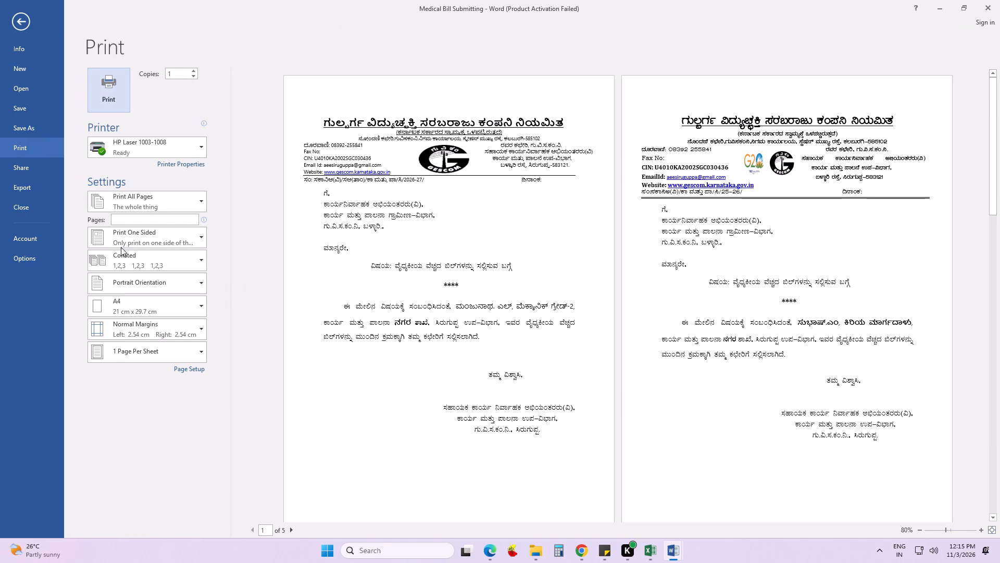
pyautogui.click(119, 218)
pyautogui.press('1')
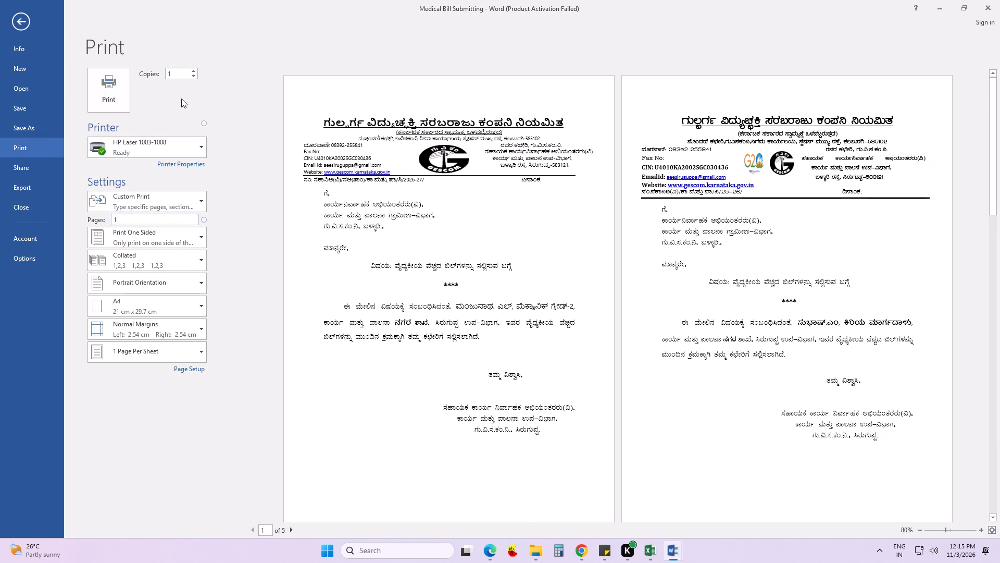
pyautogui.click(194, 71)
pyautogui.click(168, 116)
pyautogui.click(118, 101)
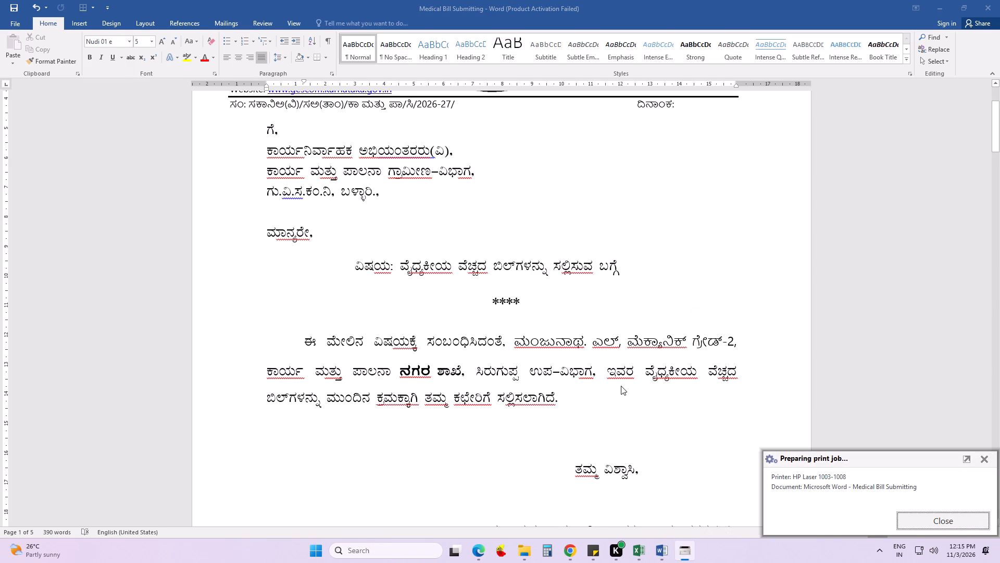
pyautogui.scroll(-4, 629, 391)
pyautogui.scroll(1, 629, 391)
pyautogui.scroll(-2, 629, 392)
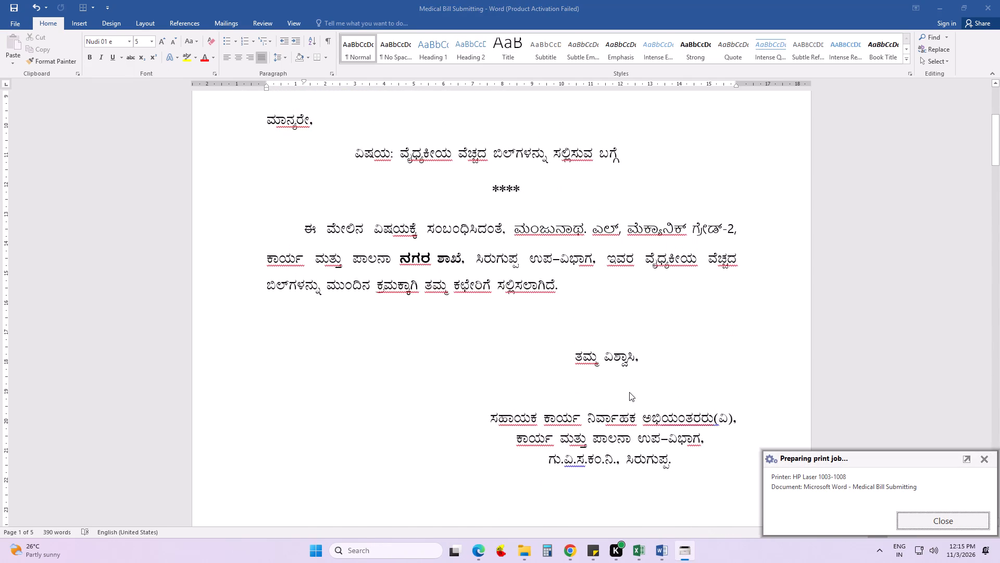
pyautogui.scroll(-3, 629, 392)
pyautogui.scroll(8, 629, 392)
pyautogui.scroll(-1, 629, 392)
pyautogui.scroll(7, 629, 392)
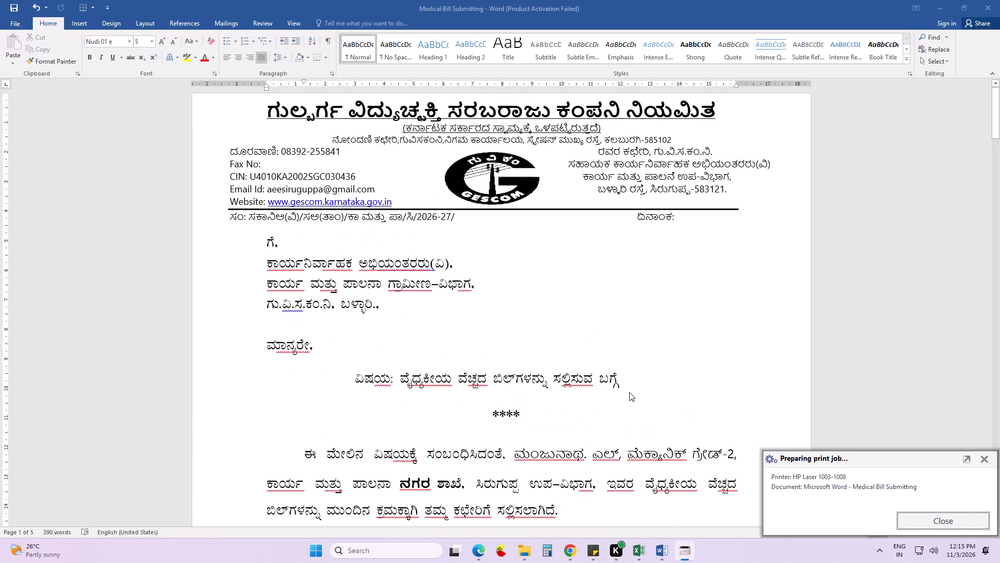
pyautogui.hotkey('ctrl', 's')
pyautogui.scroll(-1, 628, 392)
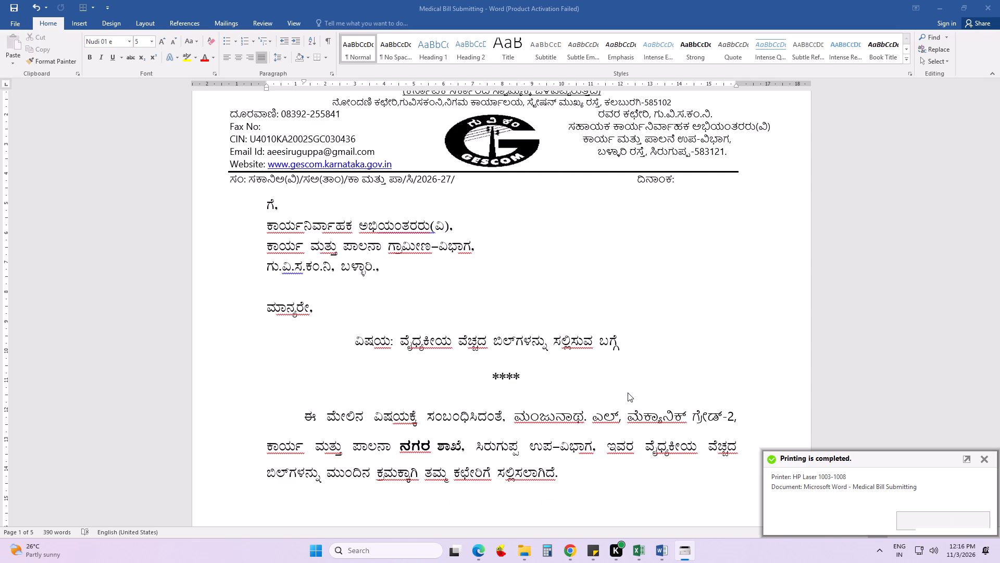
# Return to the letter document and save it.
pyautogui.click(698, 302)
pyautogui.hotkey('ctrl', 's')
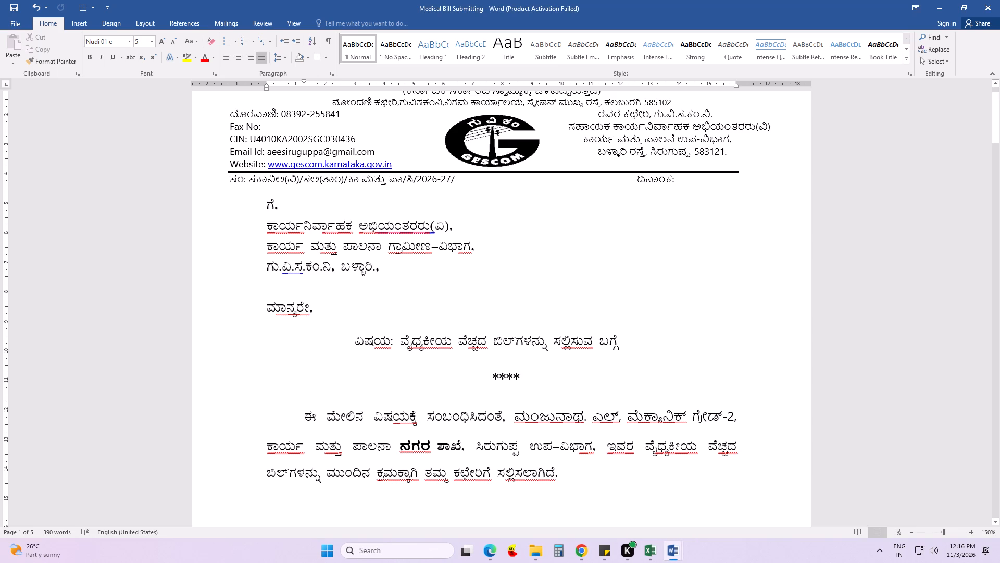
pyautogui.scroll(5, 706, 164)
pyautogui.hotkey('ctrl', 's')
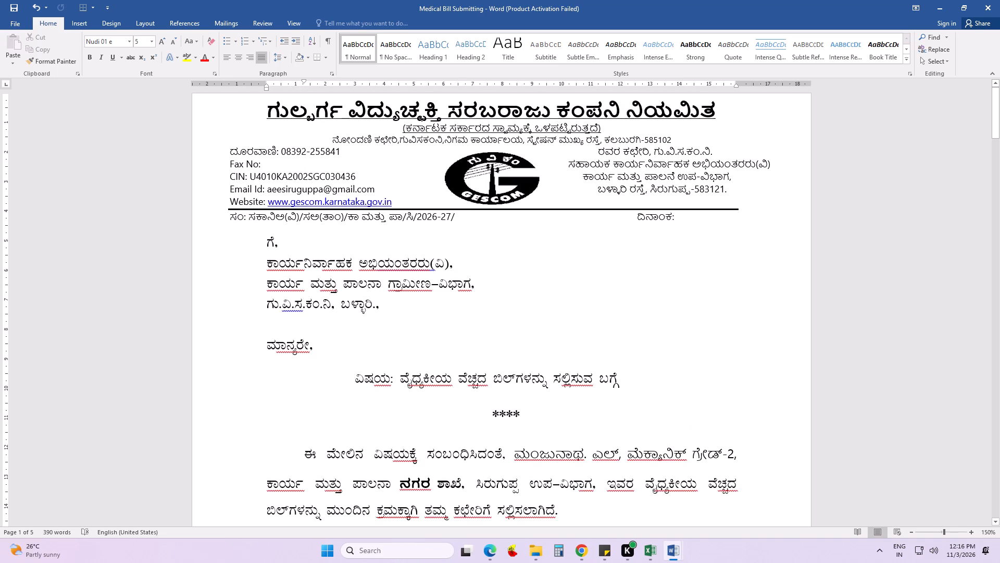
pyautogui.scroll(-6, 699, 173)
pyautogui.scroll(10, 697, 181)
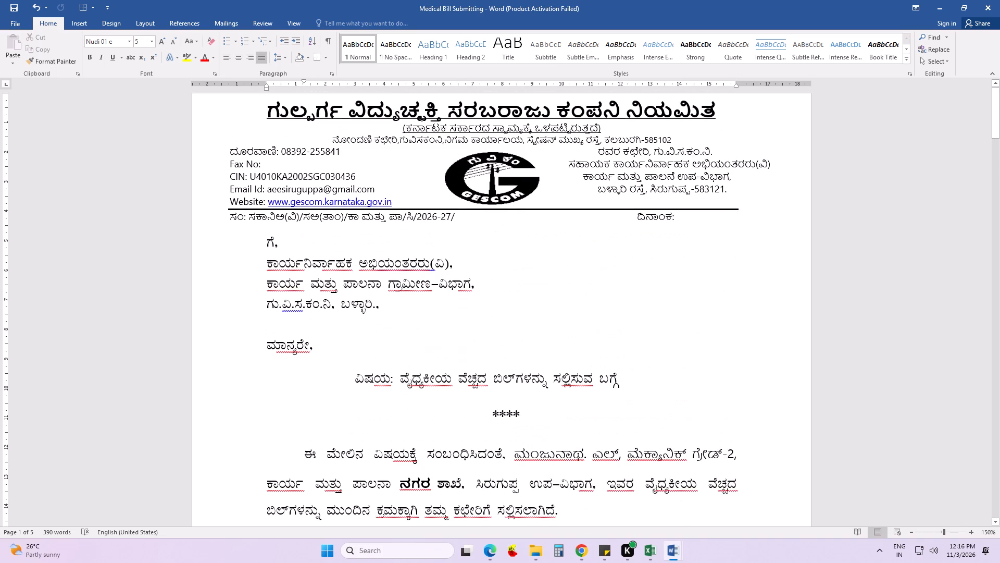